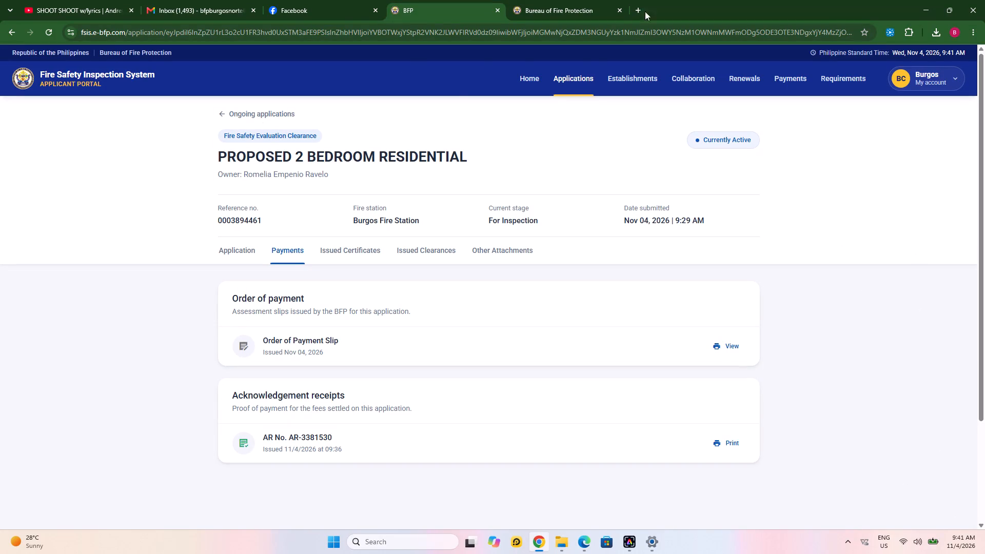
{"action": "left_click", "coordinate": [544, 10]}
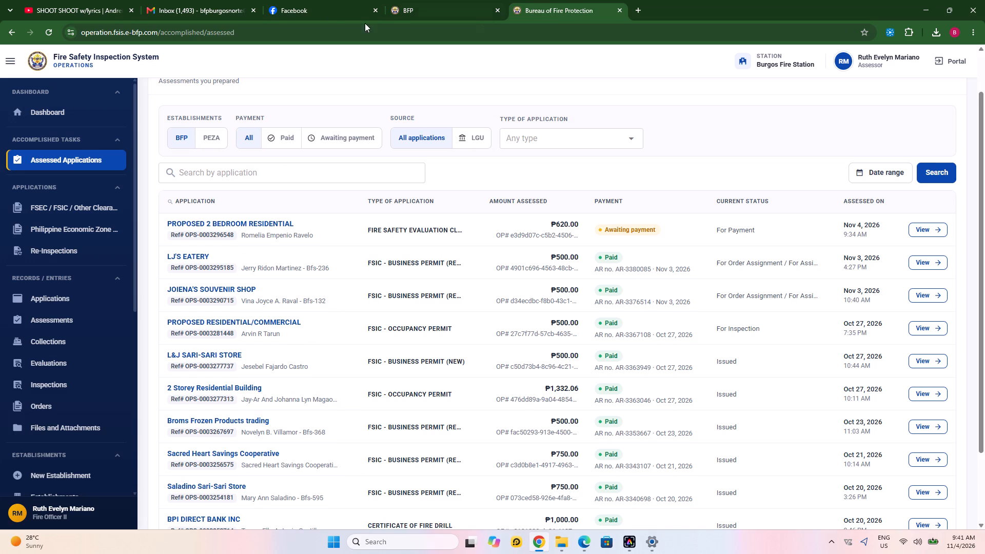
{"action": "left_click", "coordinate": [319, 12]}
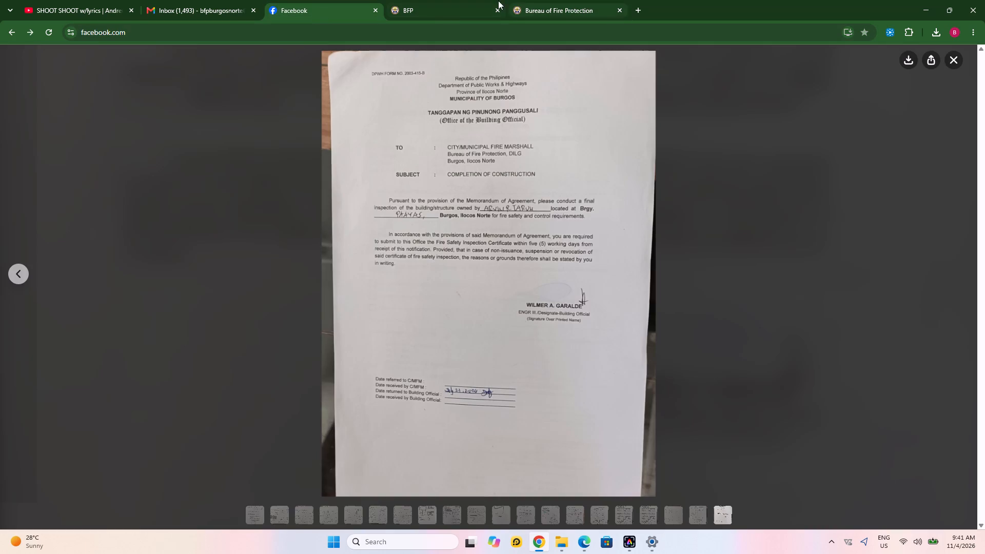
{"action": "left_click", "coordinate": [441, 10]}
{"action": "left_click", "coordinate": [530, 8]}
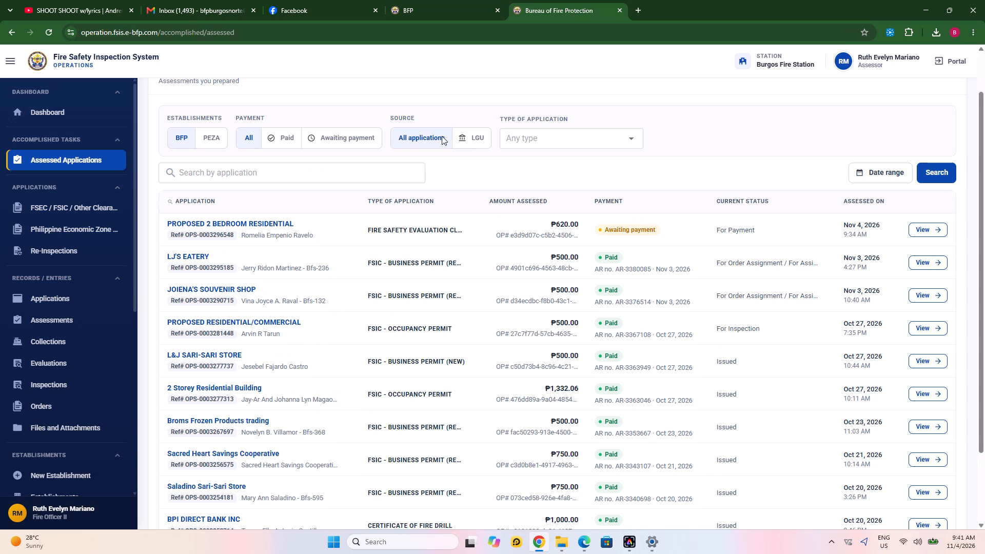
Return to the Fire Safety Inspection System applicant portal and start a new application from its home page.
{"action": "left_click", "coordinate": [421, 2]}
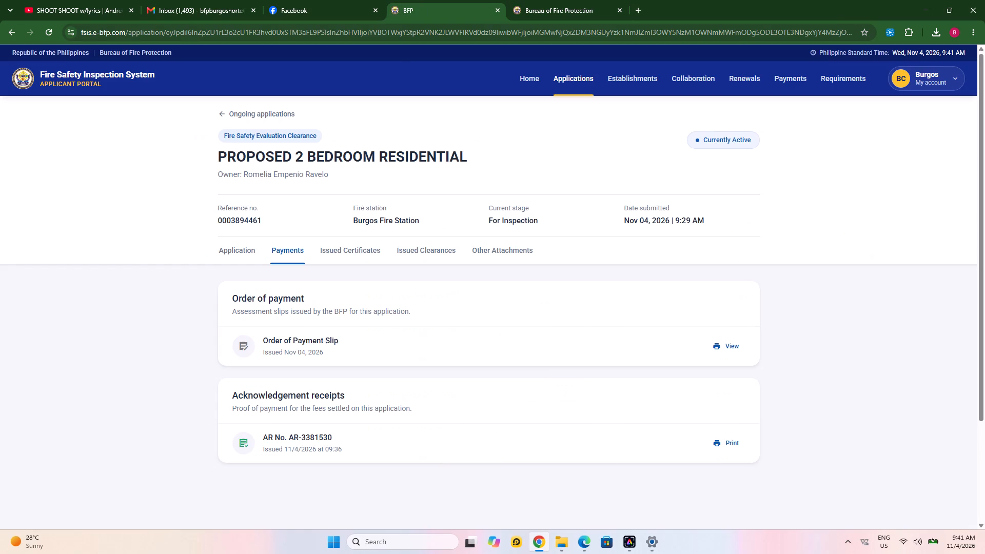
{"action": "left_click", "coordinate": [527, 85]}
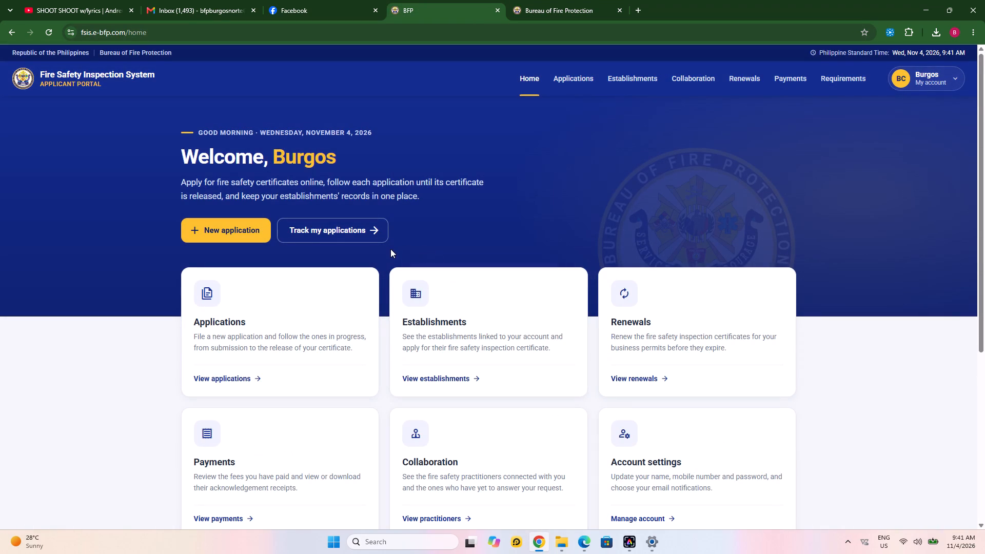
{"action": "scroll", "coordinate": [390, 249], "scroll_direction": "down", "scroll_amount": 1}
{"action": "left_click", "coordinate": [237, 180]}
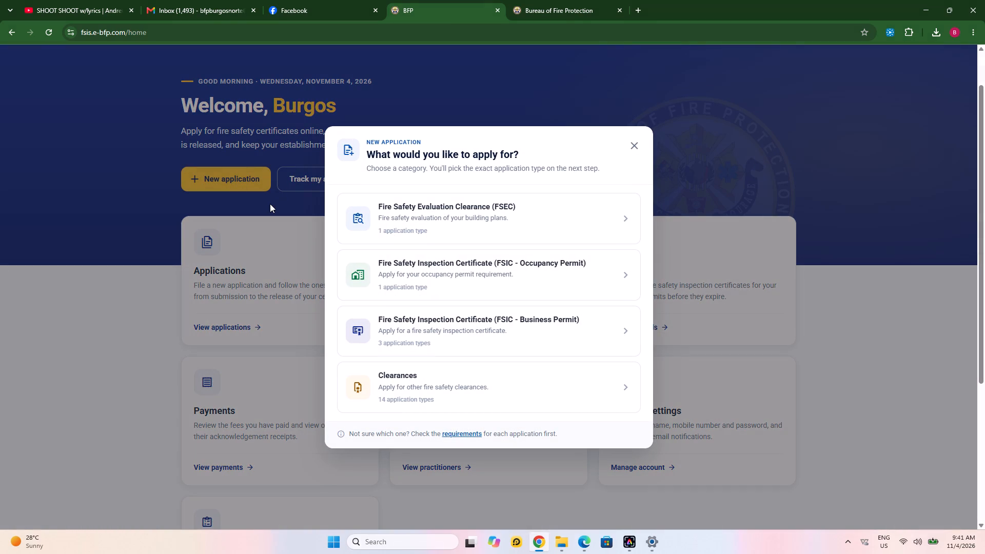
Start a new Fire Safety Evaluation Clearance (FSEC) application and bring up the establishment information section of its form.
{"action": "left_click", "coordinate": [430, 226]}
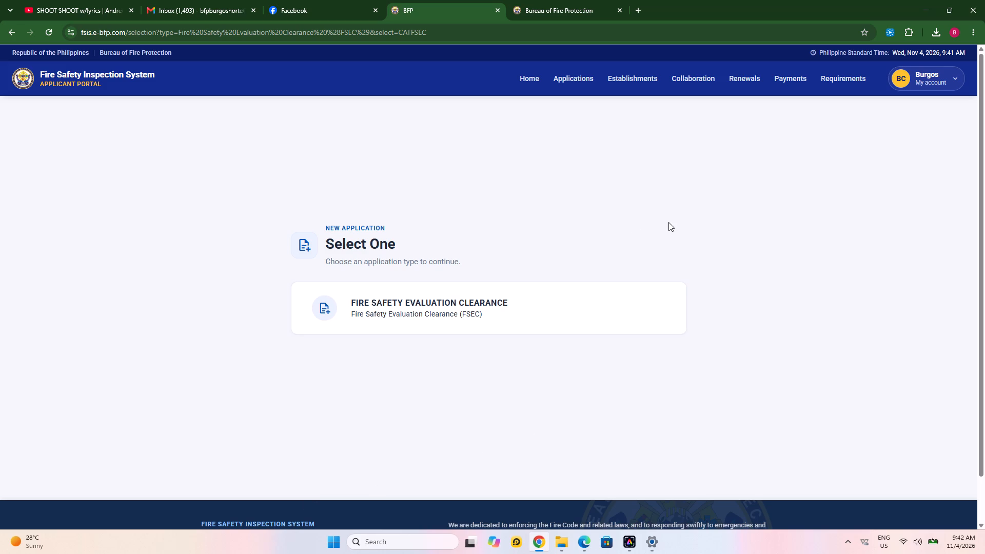
{"action": "left_click", "coordinate": [437, 315]}
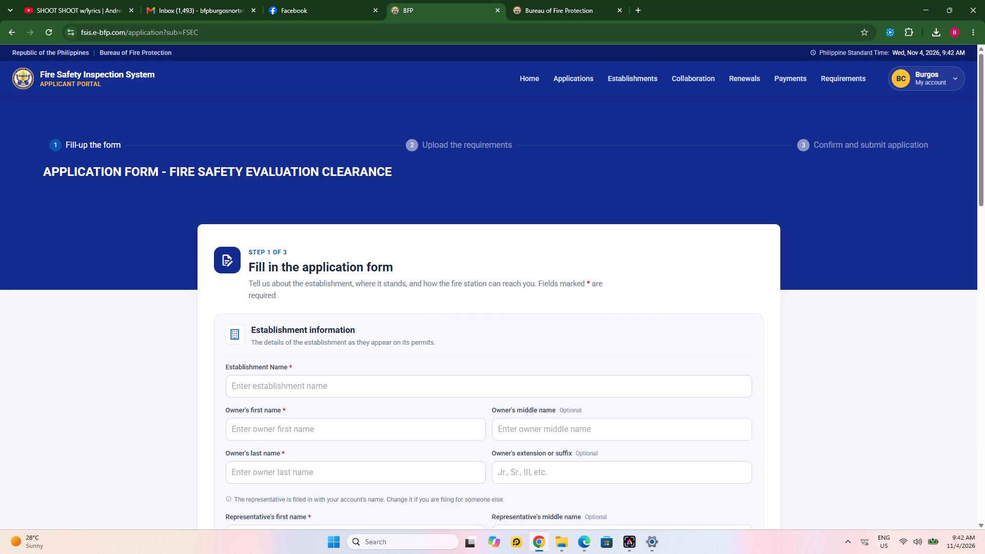
{"action": "scroll", "coordinate": [477, 316], "scroll_direction": "down", "scroll_amount": 1}
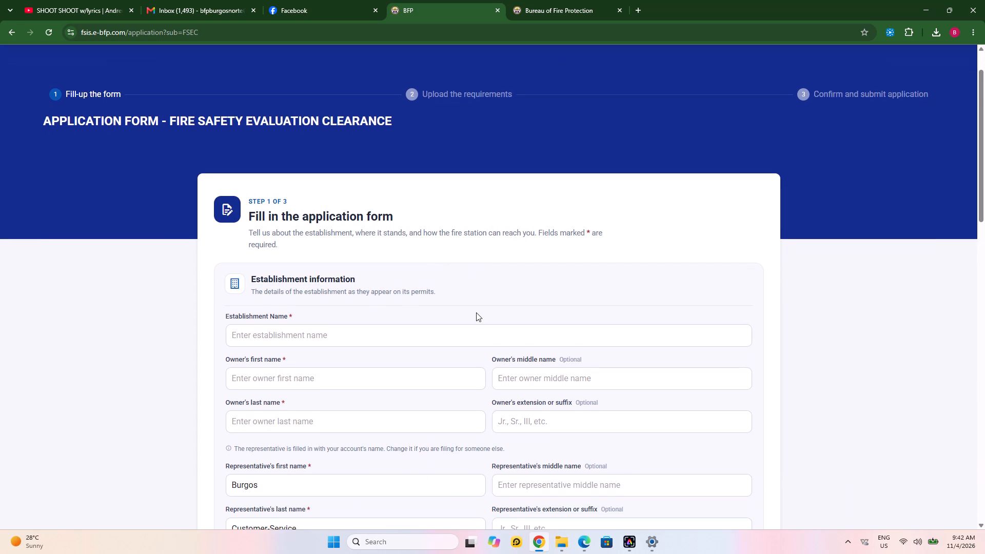
{"action": "scroll", "coordinate": [476, 312], "scroll_direction": "down", "scroll_amount": 1}
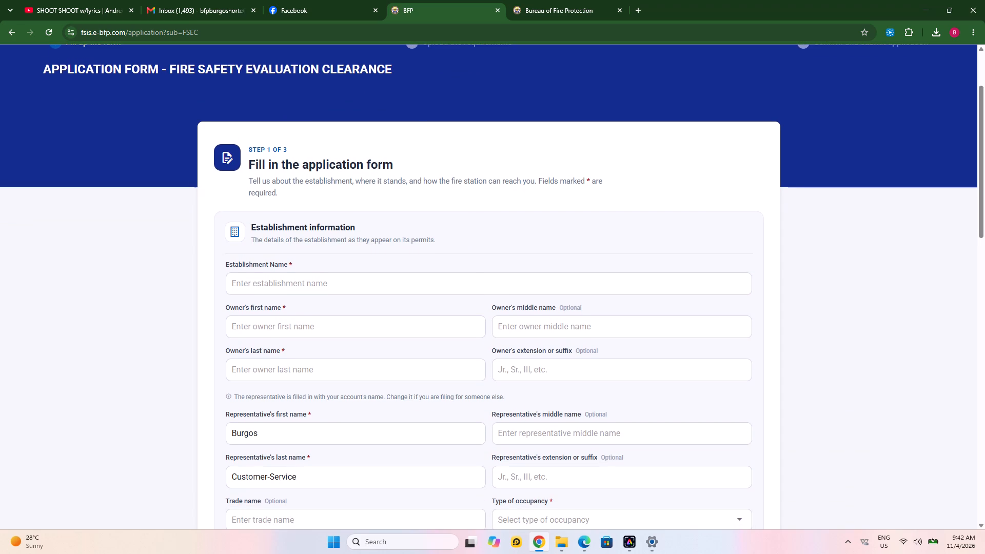
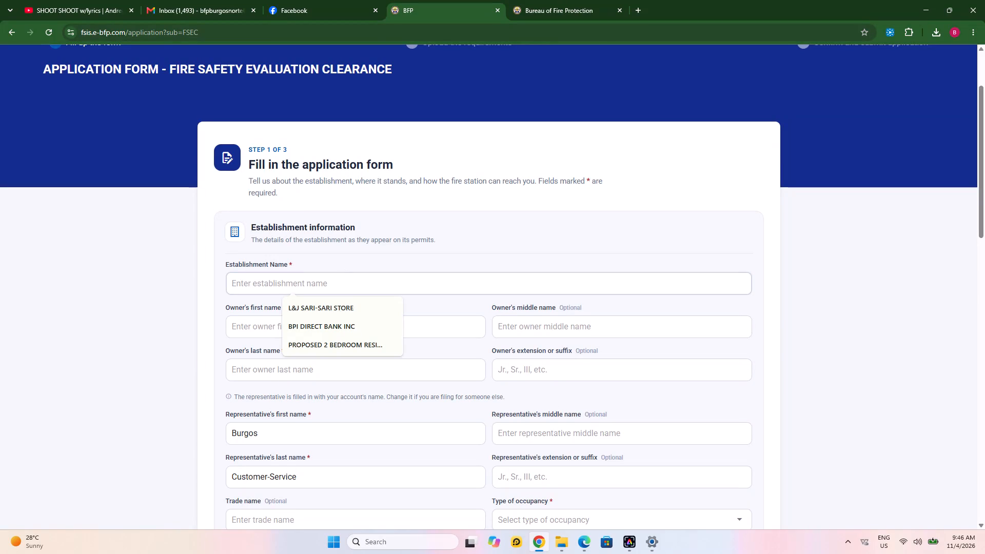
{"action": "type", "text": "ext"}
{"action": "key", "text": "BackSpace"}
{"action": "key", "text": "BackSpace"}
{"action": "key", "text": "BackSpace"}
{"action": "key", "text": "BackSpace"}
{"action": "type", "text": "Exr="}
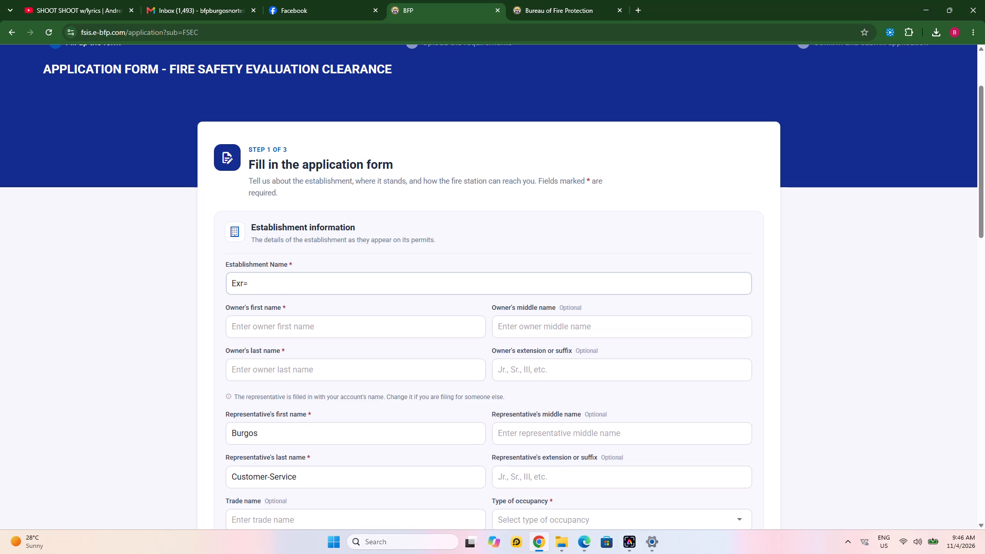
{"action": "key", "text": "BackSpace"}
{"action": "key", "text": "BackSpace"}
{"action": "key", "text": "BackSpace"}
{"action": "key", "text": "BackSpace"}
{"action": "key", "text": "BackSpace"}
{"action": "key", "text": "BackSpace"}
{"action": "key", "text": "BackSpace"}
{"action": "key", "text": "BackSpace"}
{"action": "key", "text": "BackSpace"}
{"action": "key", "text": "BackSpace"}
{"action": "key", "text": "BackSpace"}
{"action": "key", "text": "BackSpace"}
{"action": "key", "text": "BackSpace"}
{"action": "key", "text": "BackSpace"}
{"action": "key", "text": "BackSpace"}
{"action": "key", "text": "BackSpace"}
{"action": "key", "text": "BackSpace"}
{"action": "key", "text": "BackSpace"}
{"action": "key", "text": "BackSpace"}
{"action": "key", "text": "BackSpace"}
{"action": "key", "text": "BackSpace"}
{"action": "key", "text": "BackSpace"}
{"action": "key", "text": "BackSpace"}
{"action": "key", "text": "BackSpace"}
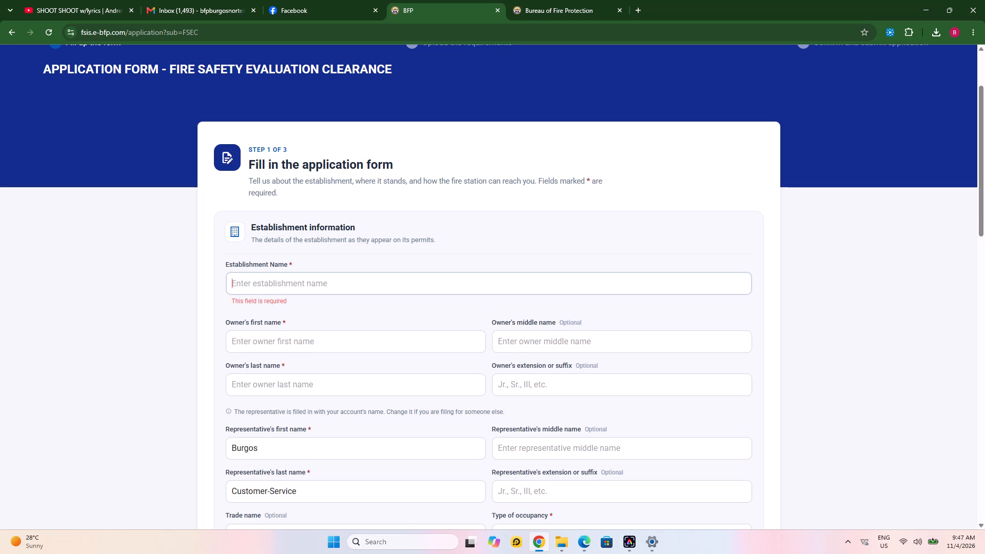
Enter the establishment name beginning with "FOUR BEDROOM" in the establishment information section.
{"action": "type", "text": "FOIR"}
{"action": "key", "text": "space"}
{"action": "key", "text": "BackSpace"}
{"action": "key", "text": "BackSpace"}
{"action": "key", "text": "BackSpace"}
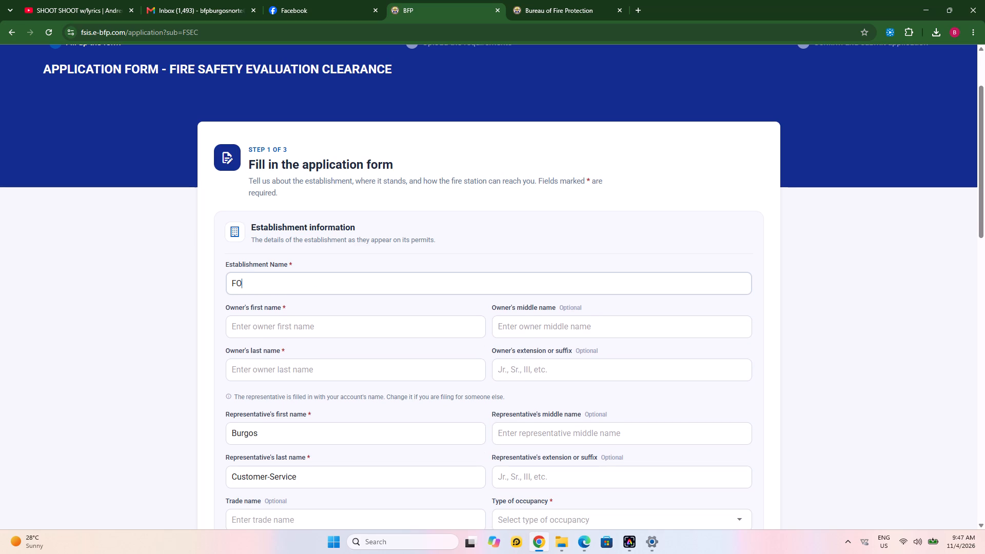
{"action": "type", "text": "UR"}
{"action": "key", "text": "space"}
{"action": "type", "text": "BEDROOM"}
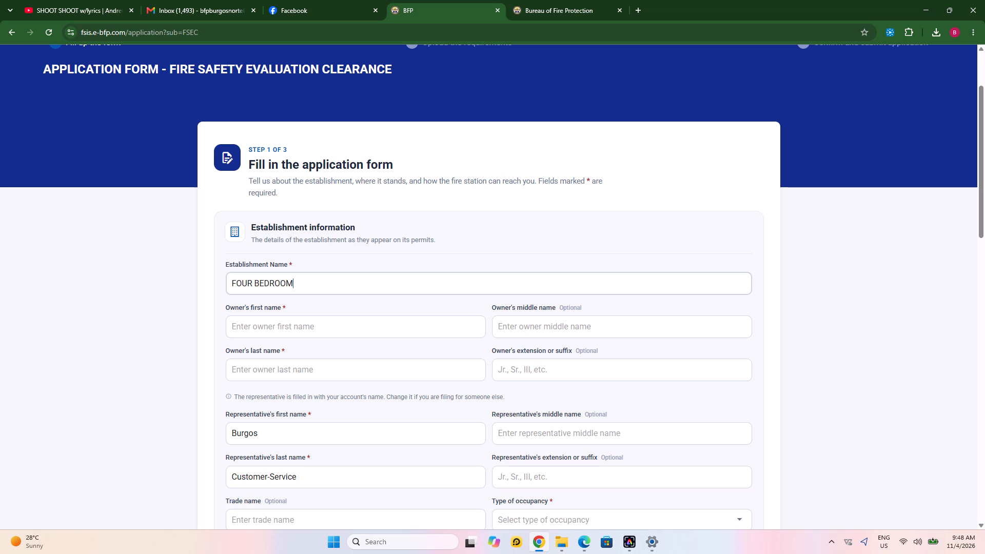
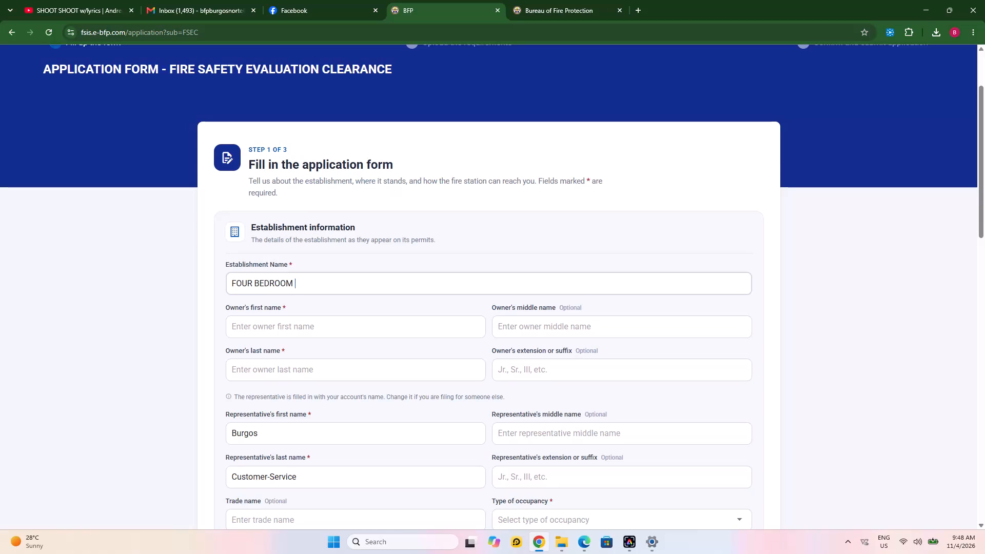
Complete the establishment name so it reads FOUR BEDROOM TWO STOREY RESIDENTIAL.
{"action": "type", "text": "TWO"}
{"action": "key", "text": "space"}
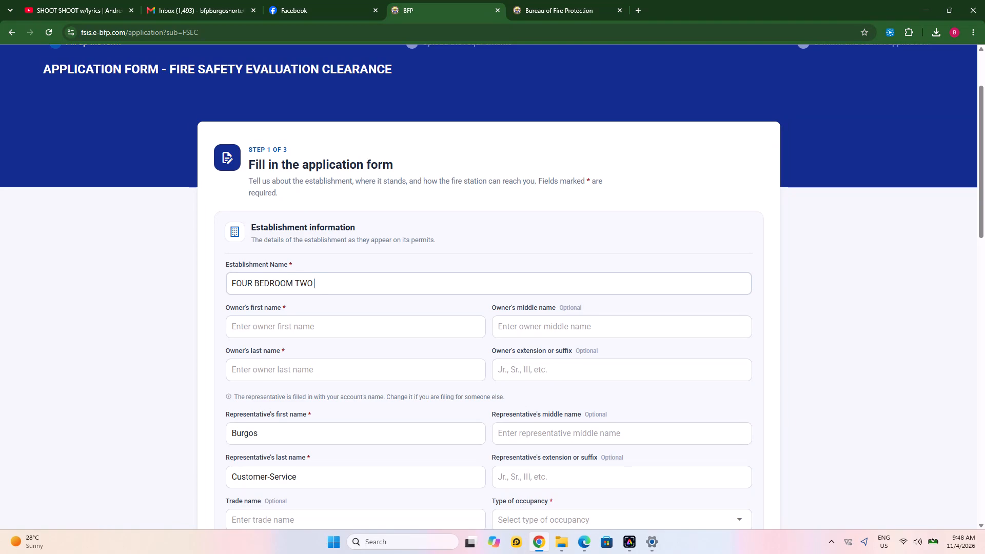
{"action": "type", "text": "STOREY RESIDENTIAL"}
Enter the owner's first name in normal capitalization in the establishment information section.
{"action": "left_click", "coordinate": [309, 323]}
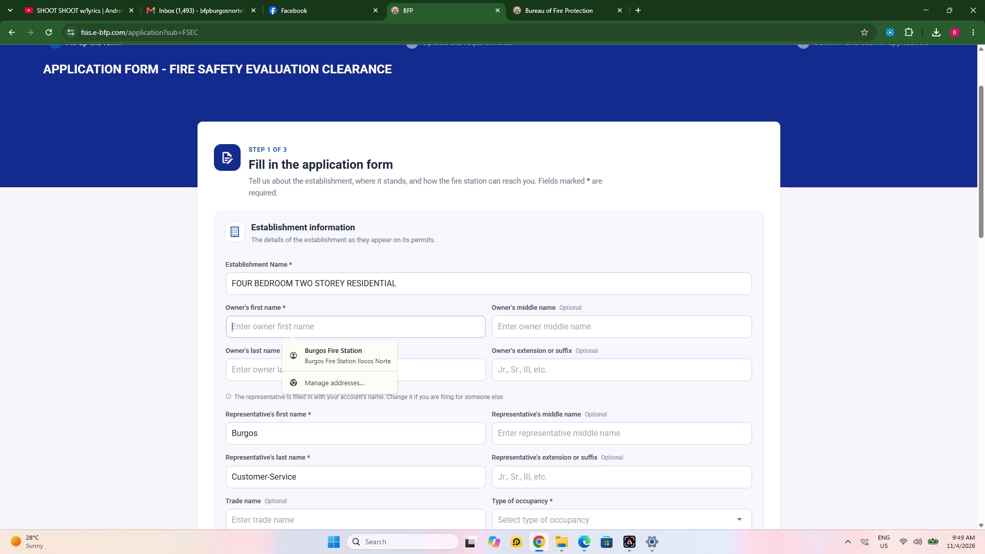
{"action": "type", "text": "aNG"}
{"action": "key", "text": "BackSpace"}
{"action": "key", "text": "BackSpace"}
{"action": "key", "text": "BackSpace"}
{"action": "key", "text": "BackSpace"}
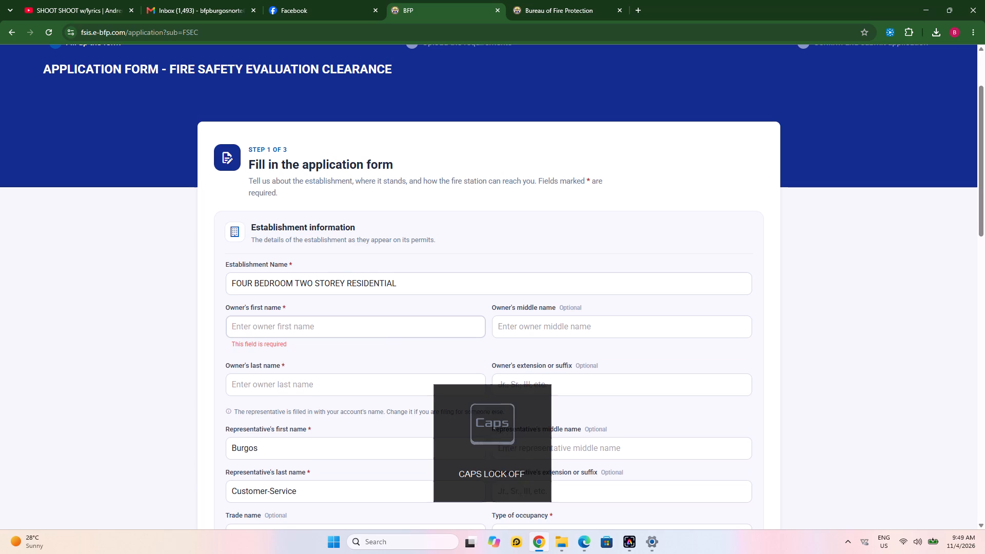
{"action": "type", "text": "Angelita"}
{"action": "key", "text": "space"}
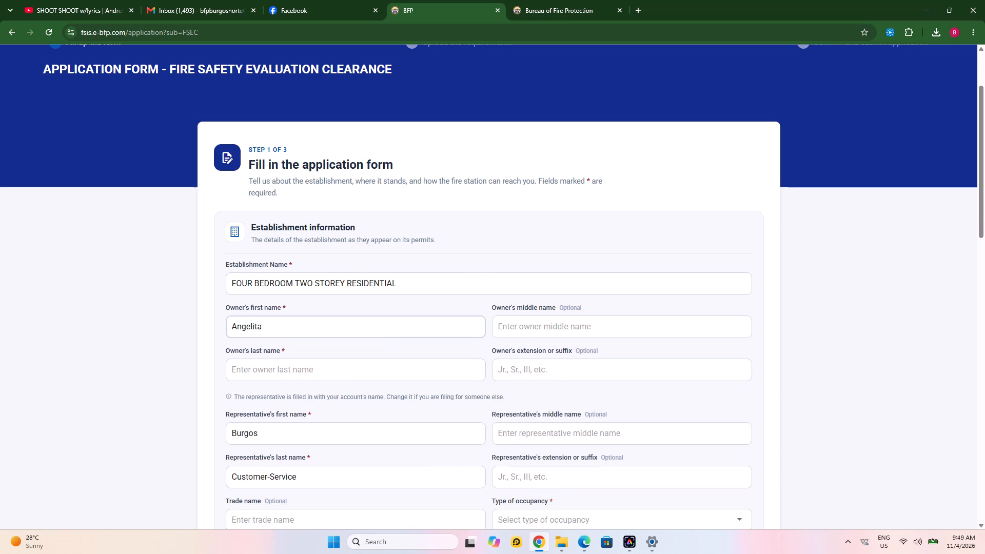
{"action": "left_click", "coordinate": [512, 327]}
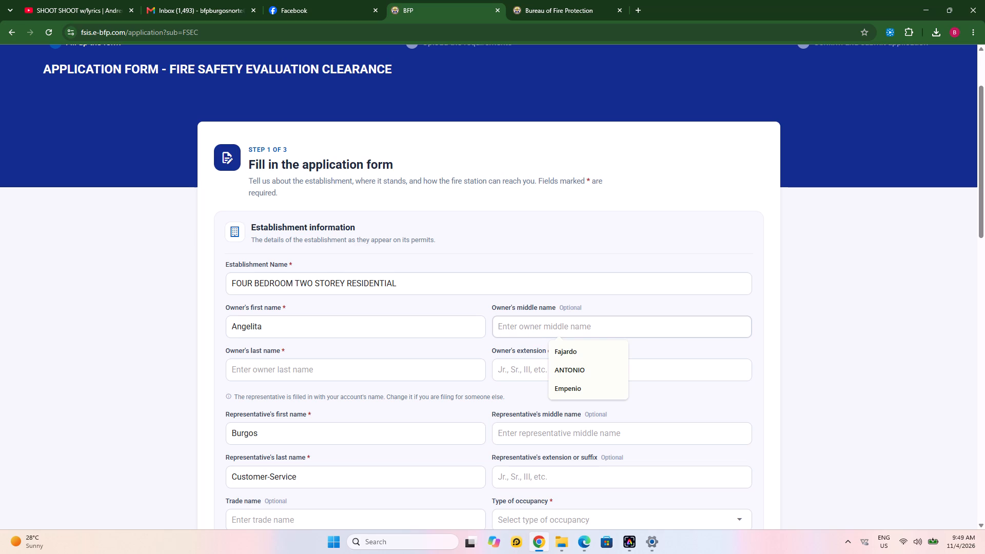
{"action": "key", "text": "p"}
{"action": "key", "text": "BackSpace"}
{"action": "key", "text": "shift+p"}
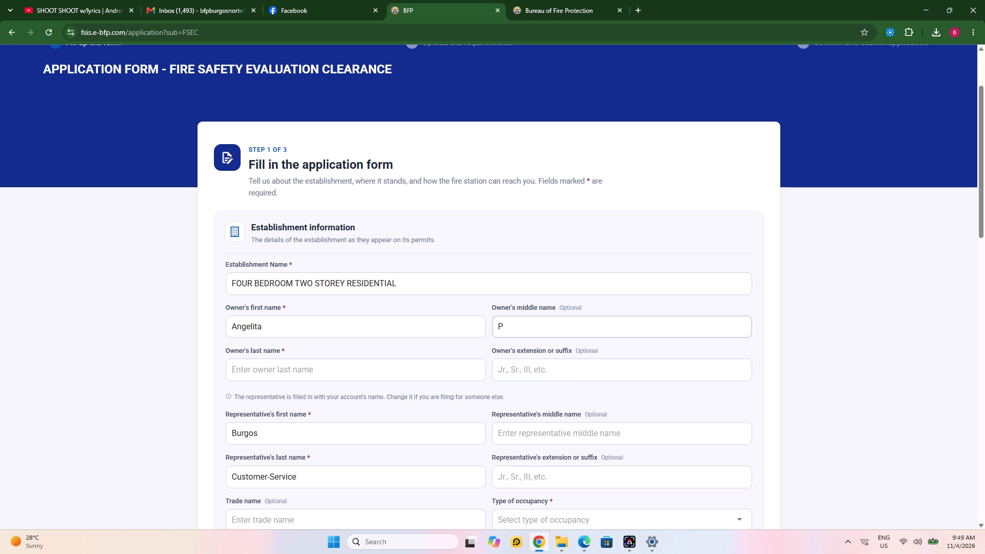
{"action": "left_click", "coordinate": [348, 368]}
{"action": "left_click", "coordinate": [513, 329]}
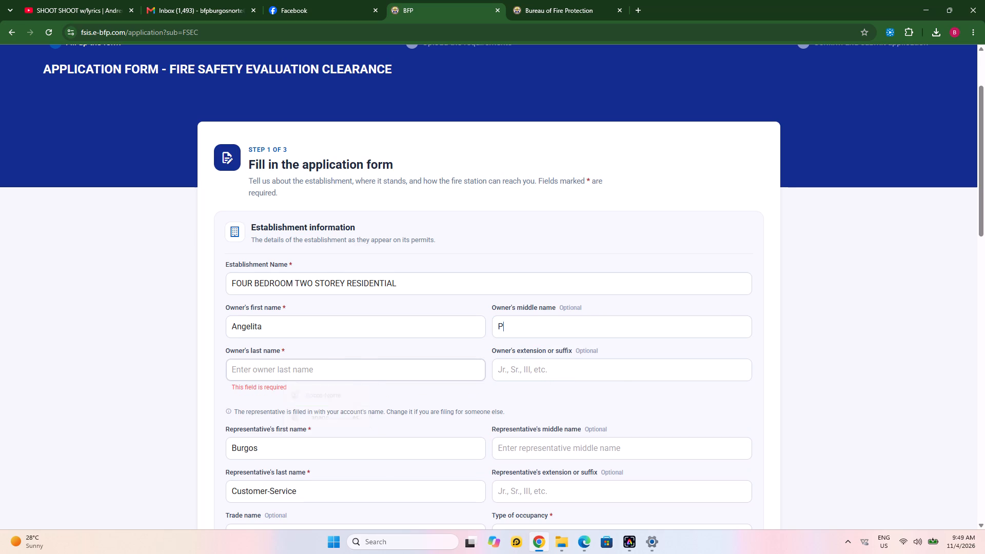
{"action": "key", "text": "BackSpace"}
Enter the owner's last name in the establishment information section.
{"action": "left_click", "coordinate": [377, 375]}
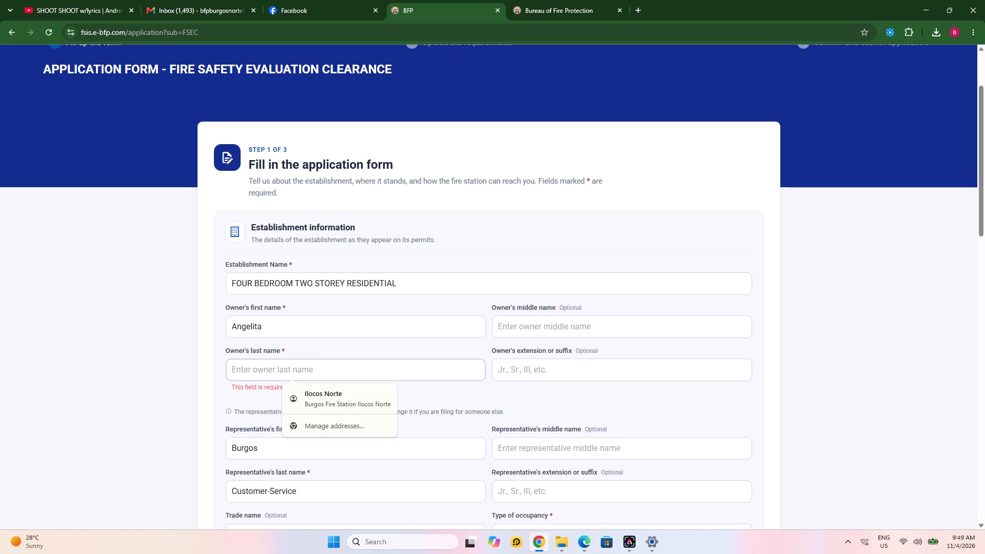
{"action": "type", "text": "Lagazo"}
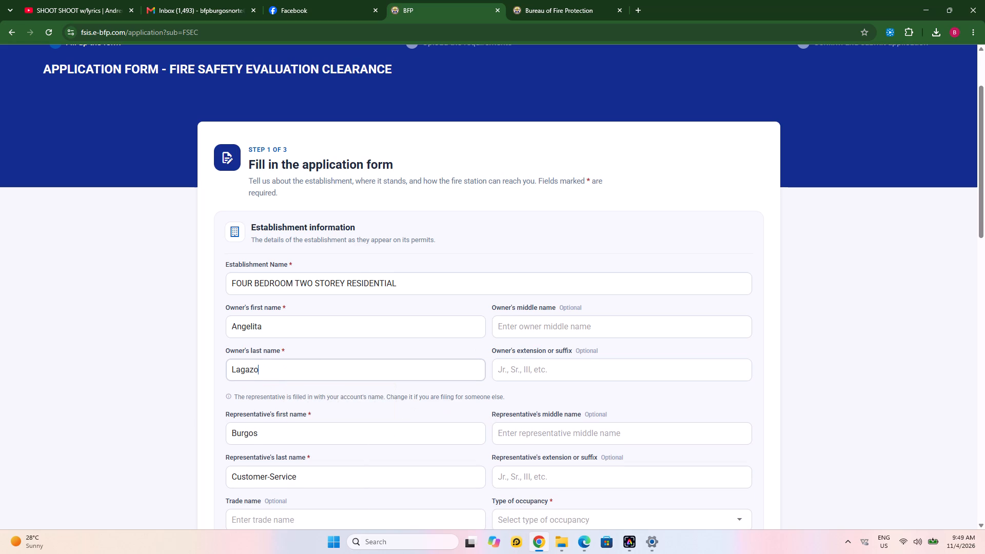
Replace the representative's prefilled first and last names with copies of the owner's first and last names.
{"action": "scroll", "coordinate": [522, 386], "scroll_direction": "down", "scroll_amount": 1}
{"action": "left_click", "coordinate": [313, 380]}
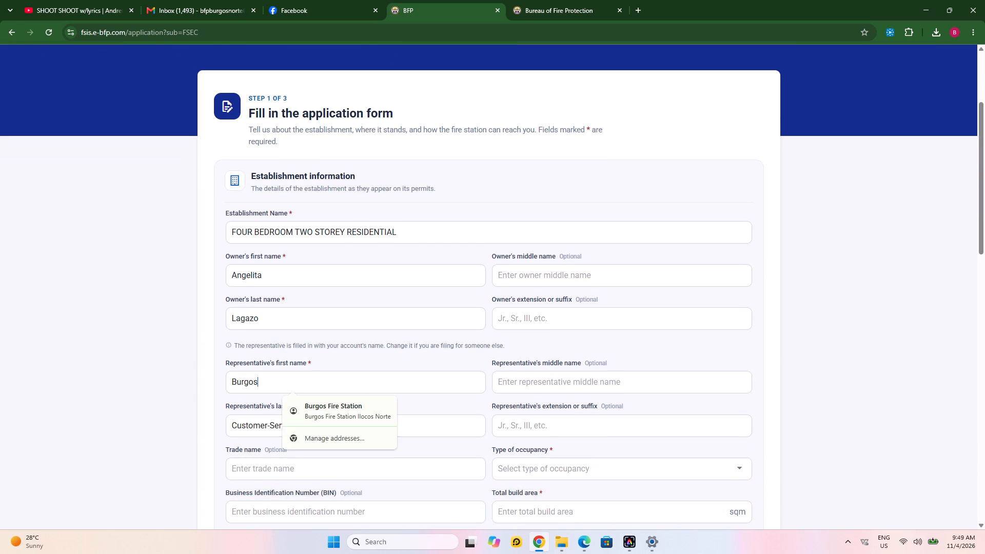
{"action": "left_click", "coordinate": [313, 380]}
{"action": "left_click_drag", "start_coordinate": [313, 380], "coordinate": [199, 383]}
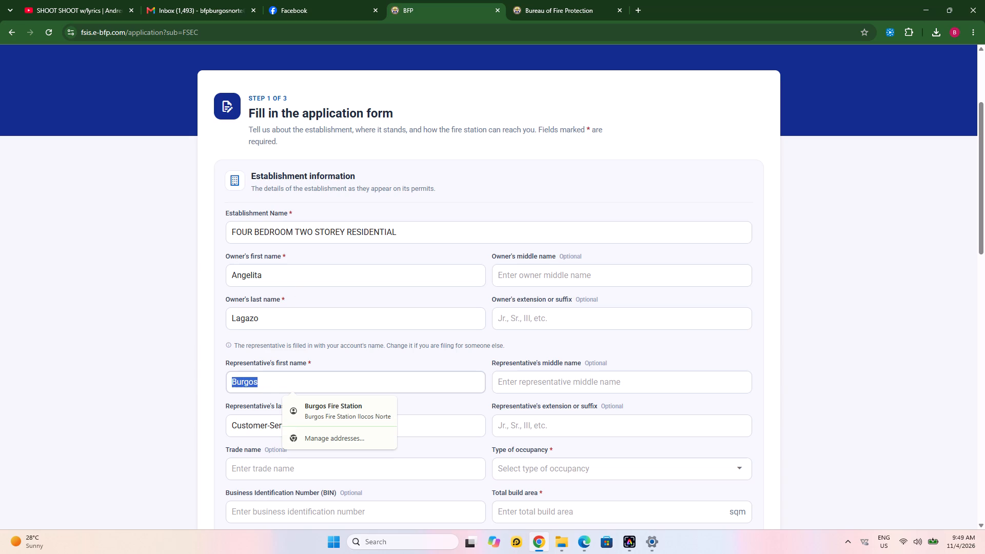
{"action": "left_click_drag", "start_coordinate": [279, 279], "coordinate": [176, 284]}
{"action": "key", "text": "ctrl+c"}
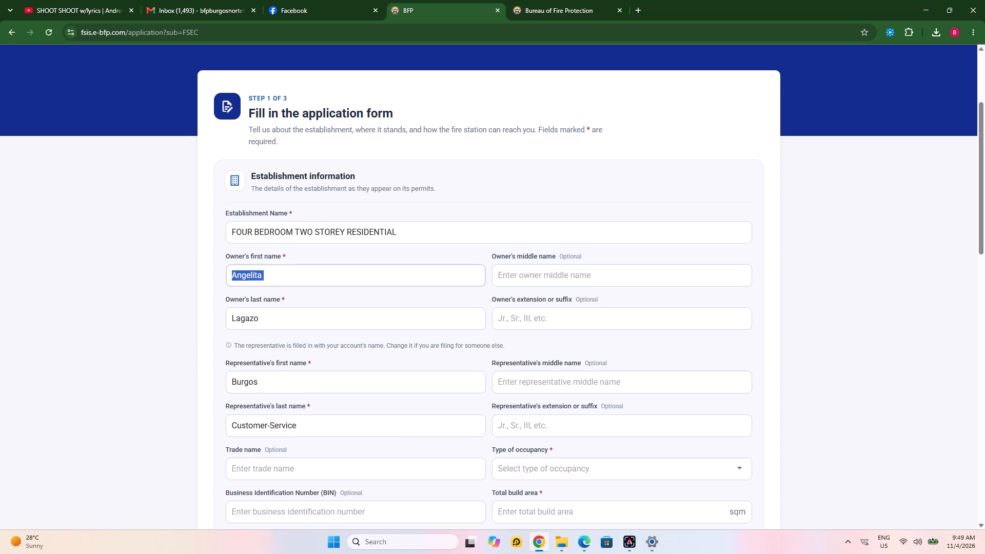
{"action": "left_click", "coordinate": [282, 378]}
{"action": "left_click_drag", "start_coordinate": [281, 379], "coordinate": [175, 386]}
{"action": "key", "text": "ctrl+v"}
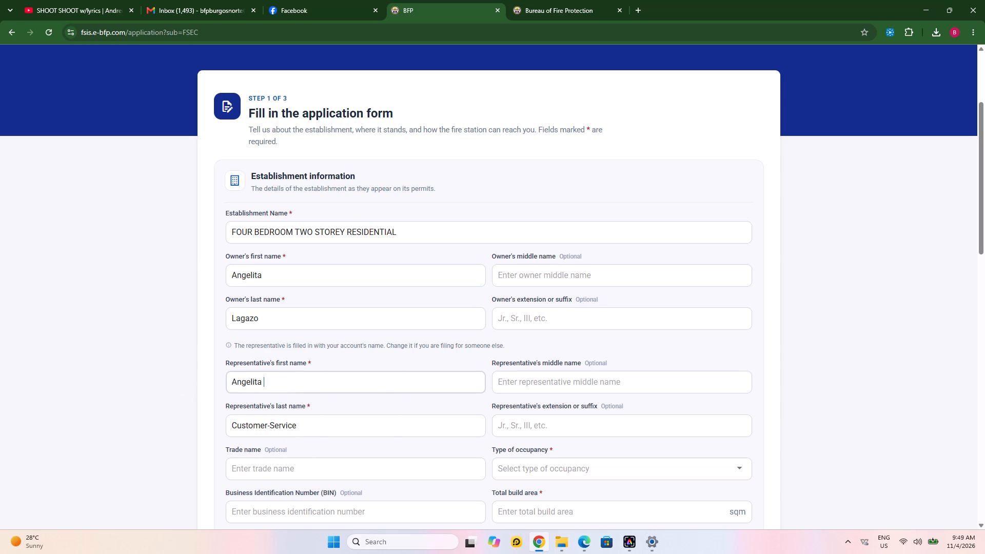
{"action": "left_click_drag", "start_coordinate": [263, 319], "coordinate": [192, 327]}
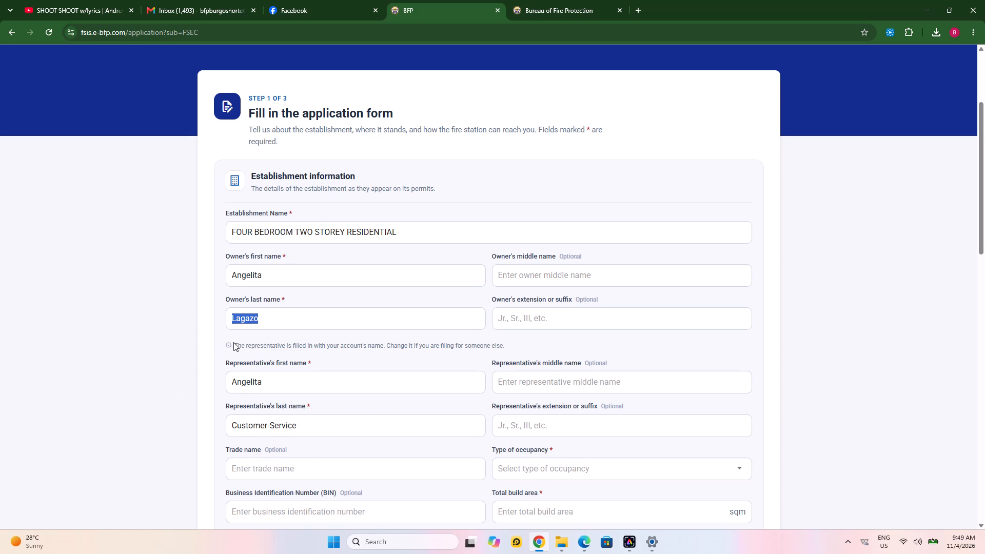
{"action": "key", "text": "ctrl+c"}
{"action": "left_click_drag", "start_coordinate": [309, 421], "coordinate": [193, 429]}
{"action": "key", "text": "ctrl+v"}
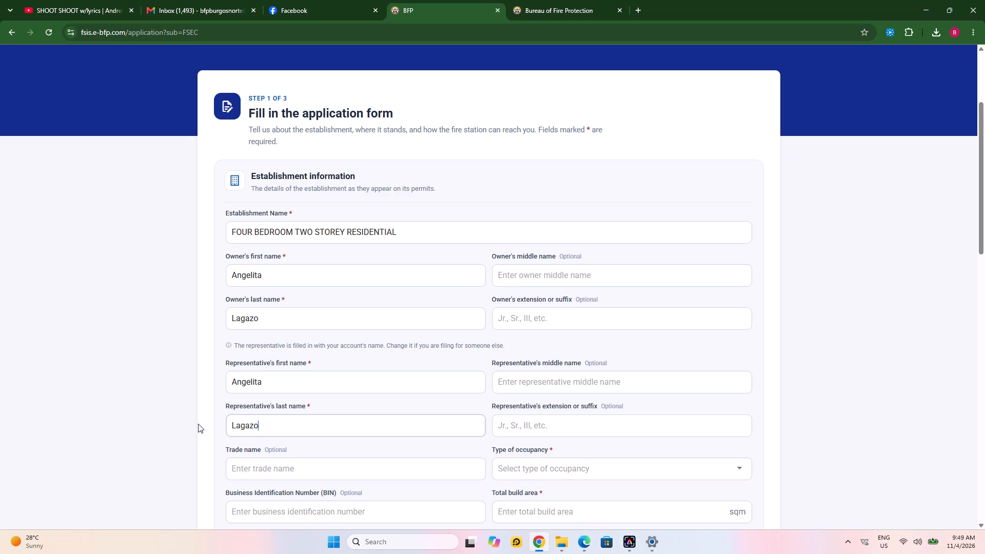
Set the type of occupancy to Single and Two Family Dwellings.
{"action": "scroll", "coordinate": [354, 406], "scroll_direction": "down", "scroll_amount": 3}
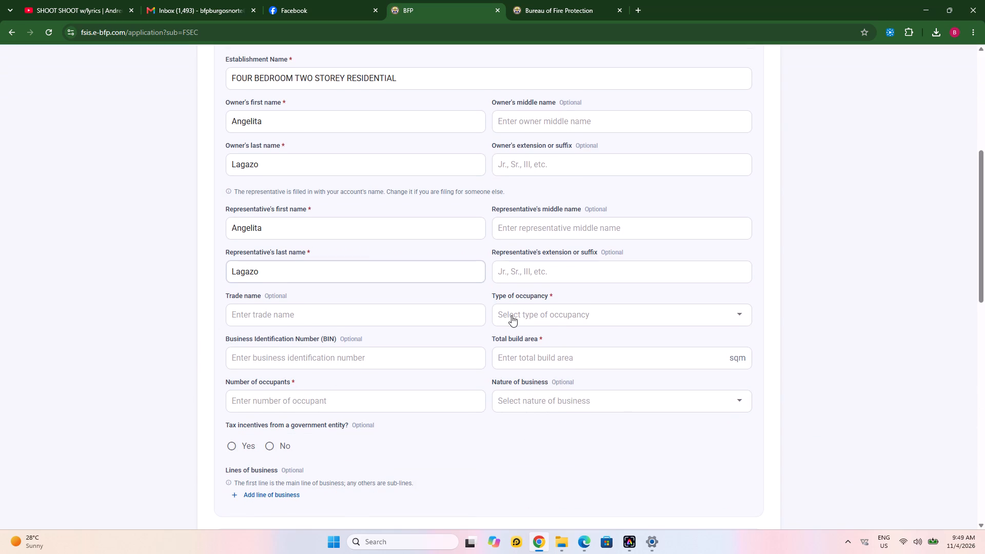
{"action": "left_click", "coordinate": [511, 315]}
{"action": "scroll", "coordinate": [566, 399], "scroll_direction": "down", "scroll_amount": 2}
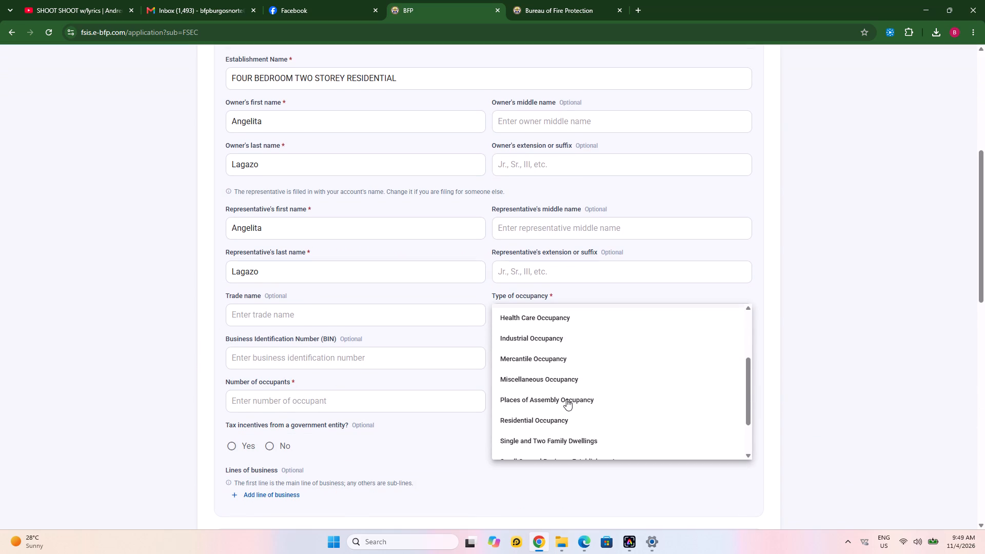
{"action": "scroll", "coordinate": [566, 399], "scroll_direction": "down", "scroll_amount": 1}
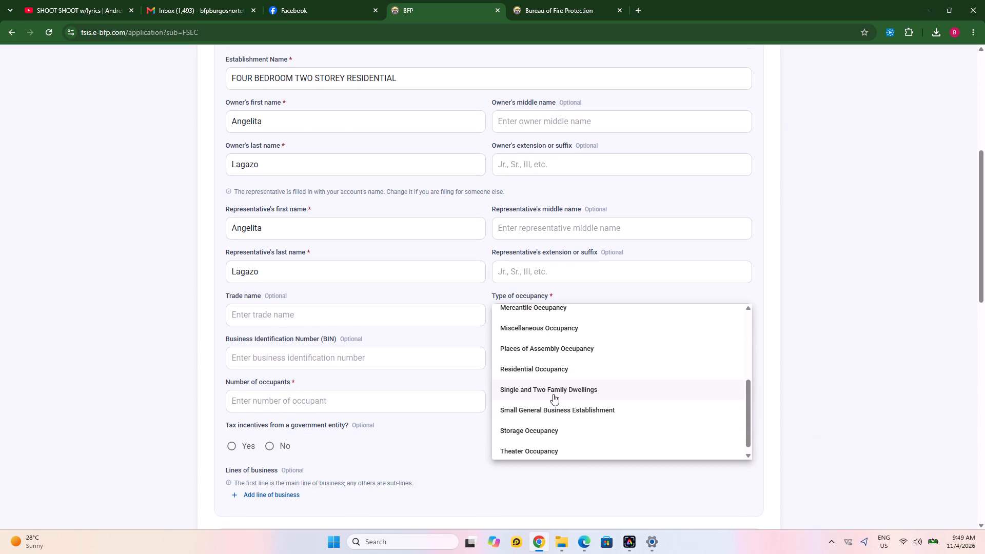
{"action": "left_click", "coordinate": [553, 394]}
Set the total build area to 47.56 sqm.
{"action": "left_click", "coordinate": [536, 358]}
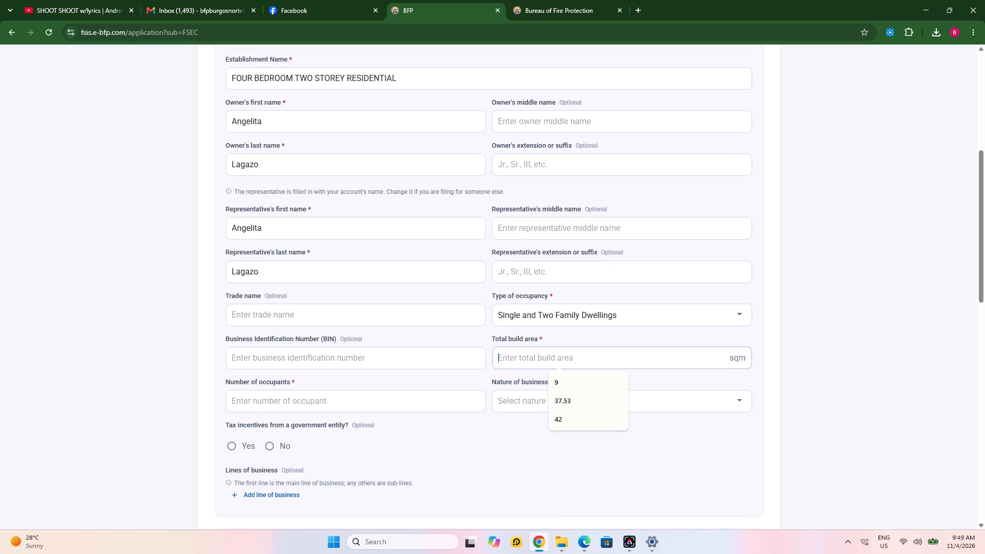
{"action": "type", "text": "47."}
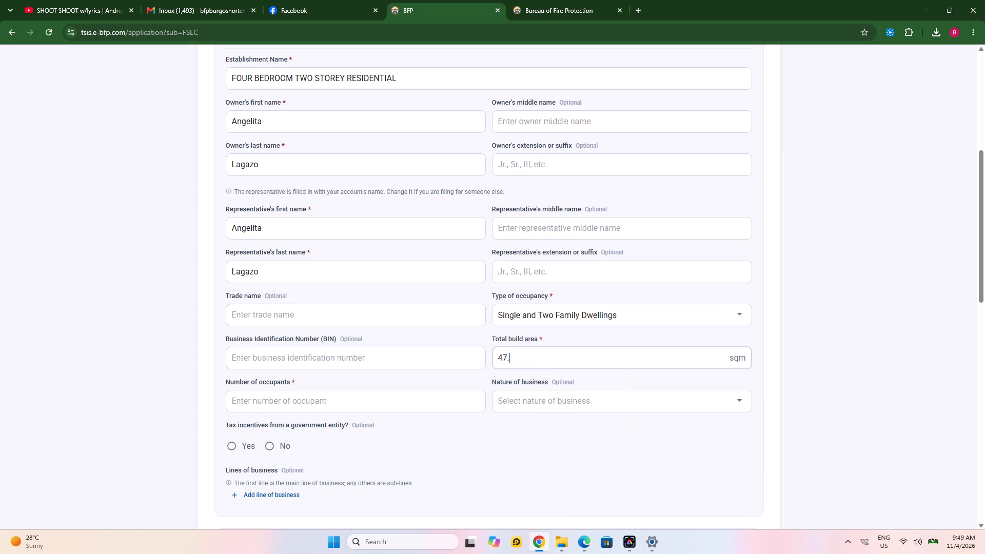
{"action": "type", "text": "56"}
Open the required number of occupants for entry in the establishment information section.
{"action": "scroll", "coordinate": [536, 360], "scroll_direction": "down", "scroll_amount": 1}
{"action": "left_click", "coordinate": [329, 350]}
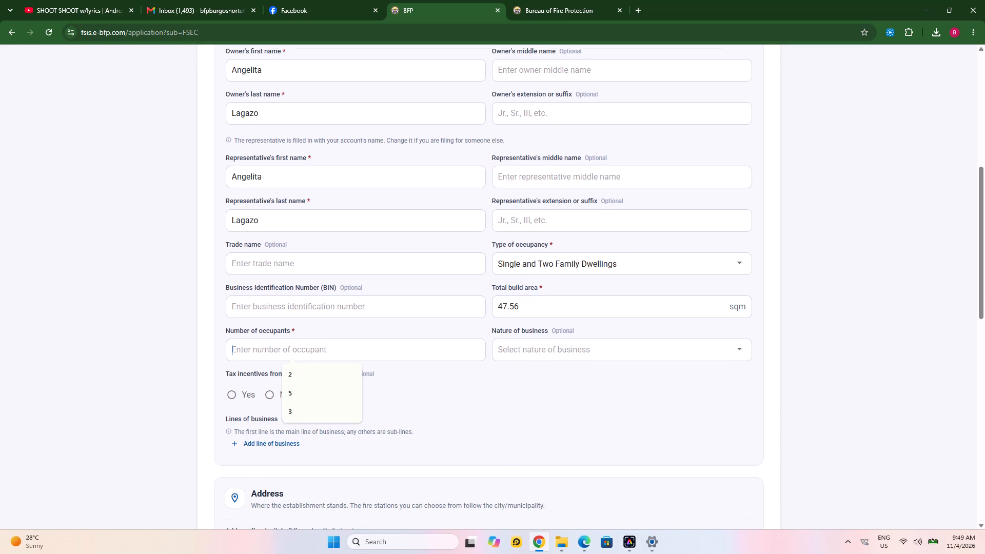
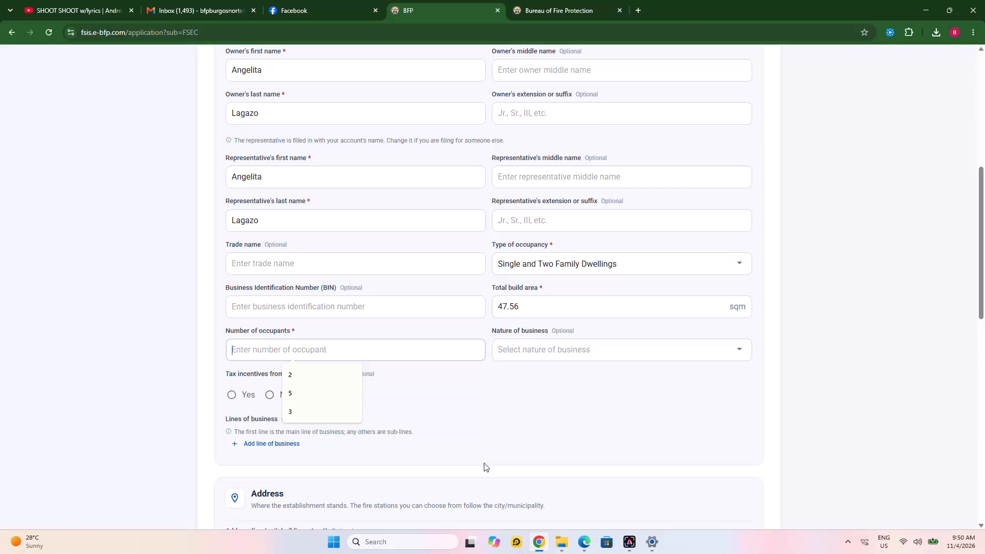
Set the number of occupants to 3.
{"action": "left_click", "coordinate": [309, 412]}
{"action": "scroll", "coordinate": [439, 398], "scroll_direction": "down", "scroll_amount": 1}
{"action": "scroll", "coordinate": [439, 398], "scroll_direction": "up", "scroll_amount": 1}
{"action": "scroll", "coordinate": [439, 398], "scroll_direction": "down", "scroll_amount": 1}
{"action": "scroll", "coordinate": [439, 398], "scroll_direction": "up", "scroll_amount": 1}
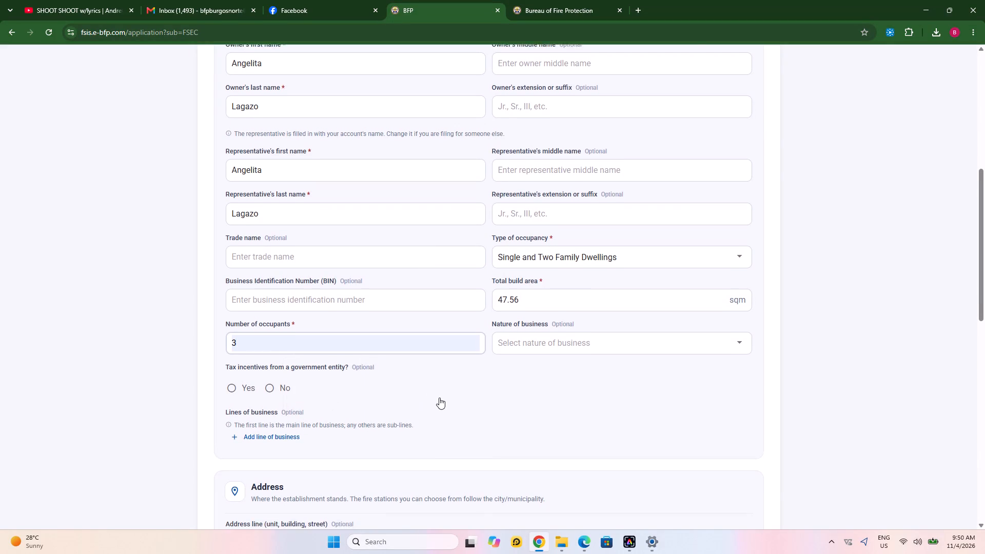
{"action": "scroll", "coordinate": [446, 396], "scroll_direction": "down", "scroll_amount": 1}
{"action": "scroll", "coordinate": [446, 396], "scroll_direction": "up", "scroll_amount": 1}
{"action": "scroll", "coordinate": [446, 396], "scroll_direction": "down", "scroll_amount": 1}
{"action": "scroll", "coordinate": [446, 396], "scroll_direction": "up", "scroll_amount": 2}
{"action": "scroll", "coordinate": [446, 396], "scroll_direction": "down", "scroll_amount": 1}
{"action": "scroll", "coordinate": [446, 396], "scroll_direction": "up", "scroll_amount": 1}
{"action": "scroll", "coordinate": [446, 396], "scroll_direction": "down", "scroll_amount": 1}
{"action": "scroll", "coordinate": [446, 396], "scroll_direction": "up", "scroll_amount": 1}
Set the establishment address region to REGION I (ILOCOS REGION) and the province to ILOCOS NORTE.
{"action": "scroll", "coordinate": [480, 375], "scroll_direction": "down", "scroll_amount": 5}
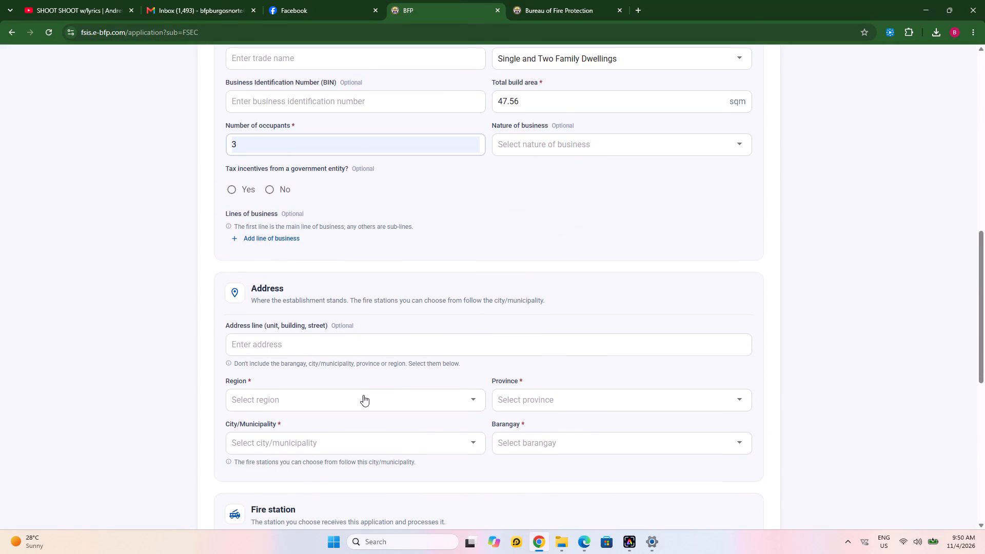
{"action": "left_click", "coordinate": [328, 352]}
{"action": "left_click", "coordinate": [403, 321]}
{"action": "scroll", "coordinate": [403, 321], "scroll_direction": "down", "scroll_amount": 1}
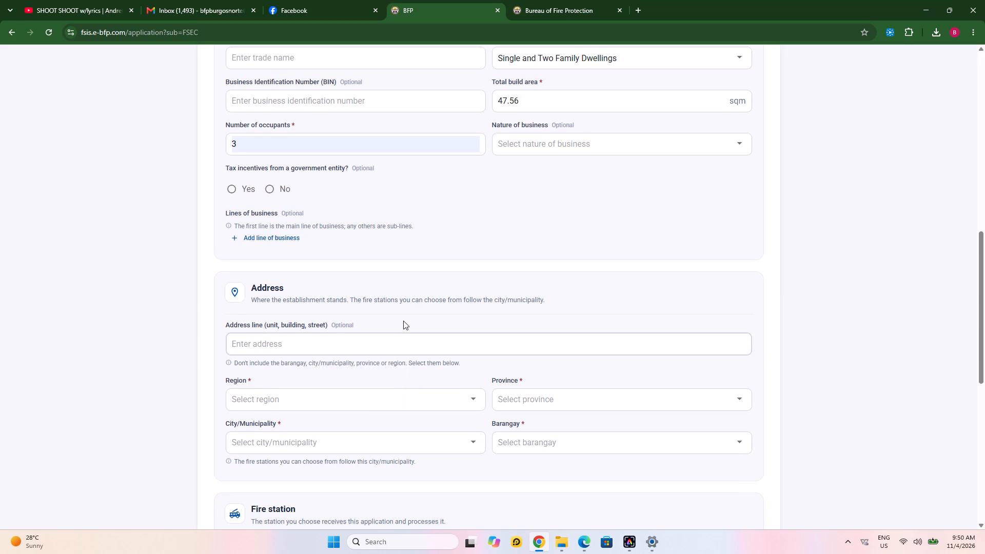
{"action": "scroll", "coordinate": [403, 321], "scroll_direction": "down", "scroll_amount": 1}
{"action": "left_click", "coordinate": [370, 296]}
{"action": "left_click", "coordinate": [330, 301]}
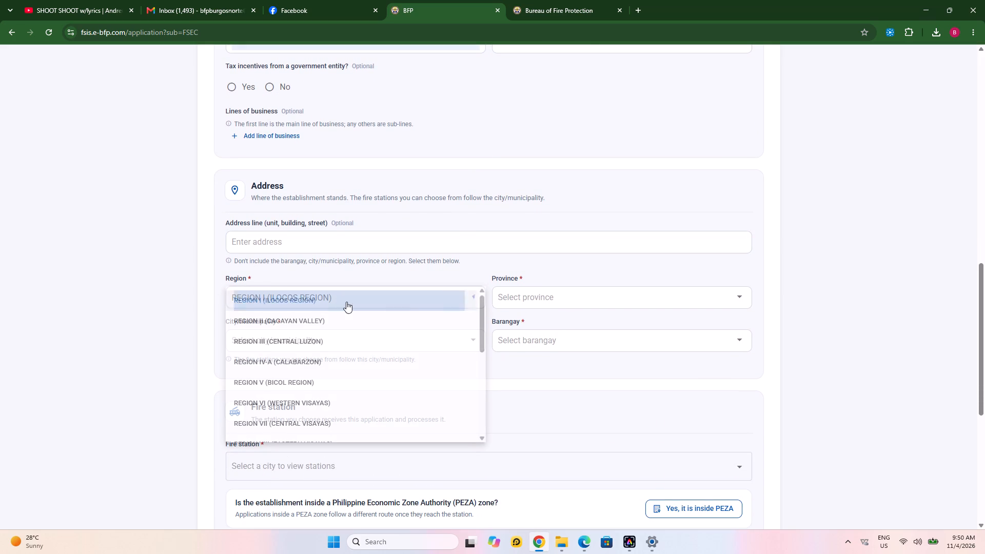
{"action": "left_click", "coordinate": [532, 293]}
{"action": "left_click", "coordinate": [530, 298]}
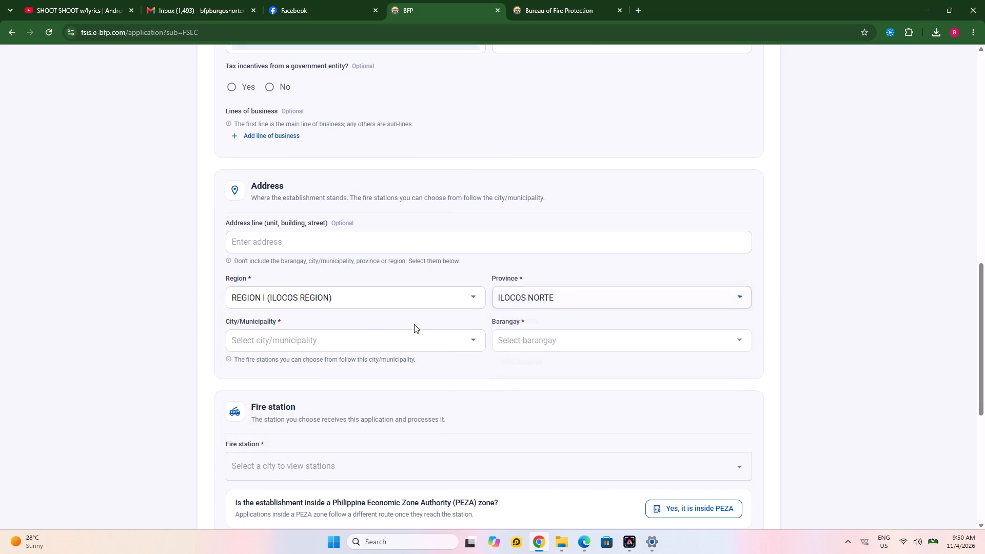
Set the address's city/municipality to BURGOS and the barangay to Ablan Sarat.
{"action": "left_click", "coordinate": [373, 340]}
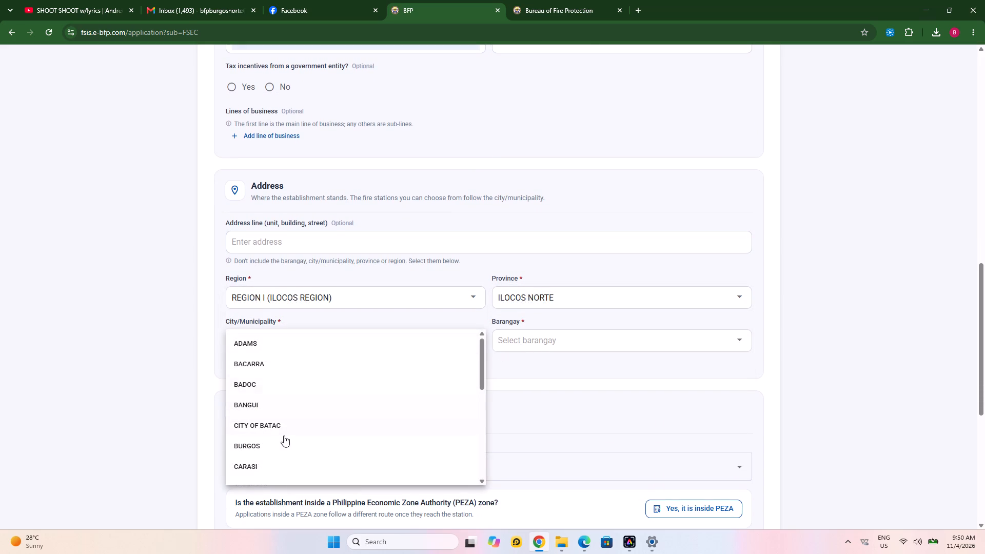
{"action": "left_click", "coordinate": [282, 444]}
{"action": "left_click", "coordinate": [513, 337]}
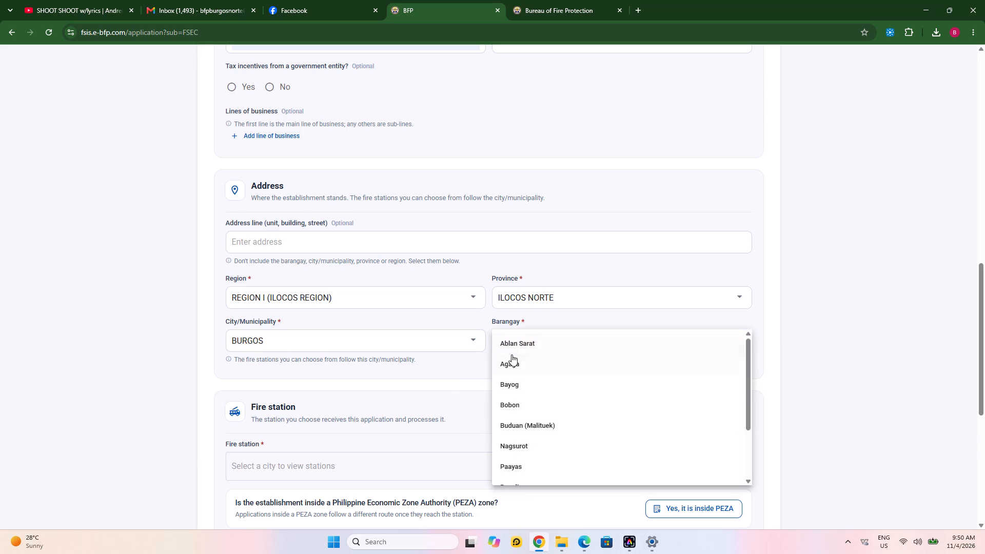
{"action": "left_click", "coordinate": [514, 343]}
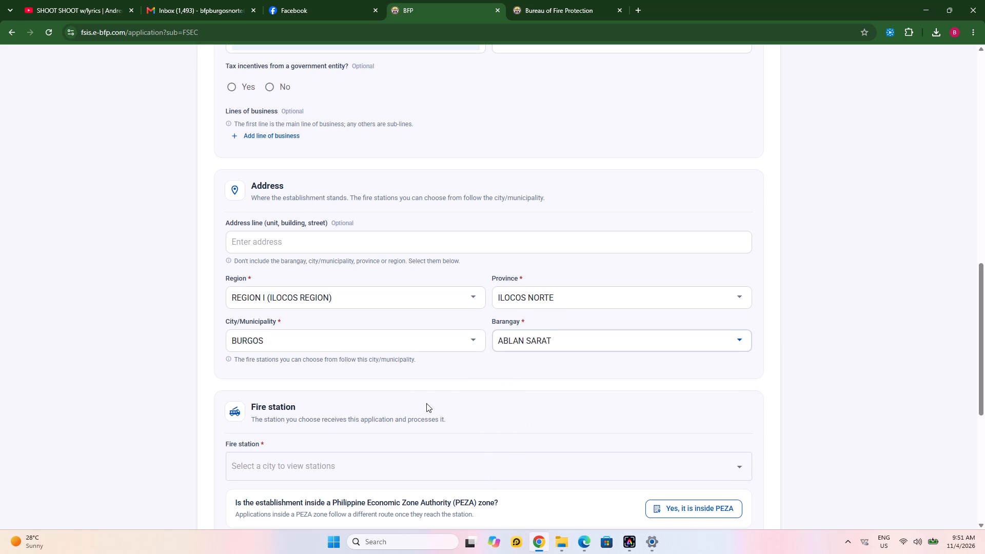
Choose BURGOS FIRE STATION as the fire station that receives the application.
{"action": "scroll", "coordinate": [426, 403], "scroll_direction": "down", "scroll_amount": 3}
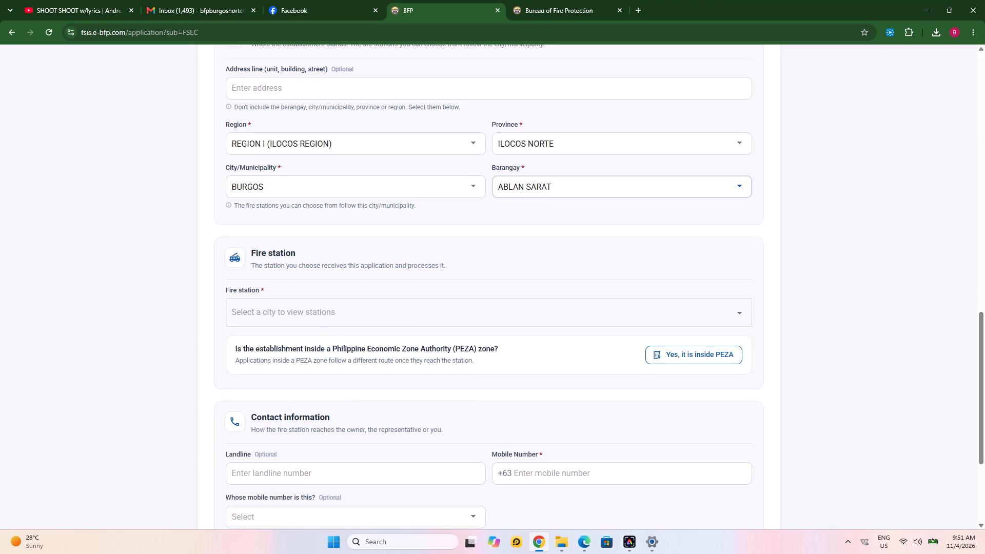
{"action": "left_click", "coordinate": [330, 308]}
{"action": "left_click", "coordinate": [319, 340]}
Open the required mobile number for entry in the contact information section.
{"action": "scroll", "coordinate": [319, 347], "scroll_direction": "down", "scroll_amount": 2}
{"action": "scroll", "coordinate": [319, 347], "scroll_direction": "up", "scroll_amount": 1}
{"action": "scroll", "coordinate": [319, 347], "scroll_direction": "down", "scroll_amount": 1}
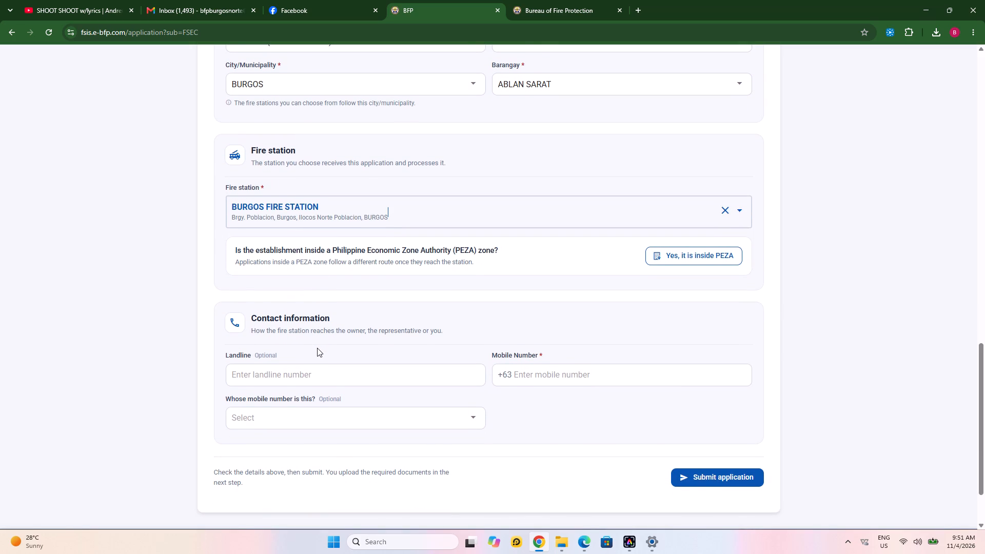
{"action": "scroll", "coordinate": [317, 348], "scroll_direction": "up", "scroll_amount": 1}
{"action": "scroll", "coordinate": [317, 348], "scroll_direction": "down", "scroll_amount": 1}
{"action": "left_click", "coordinate": [537, 374]}
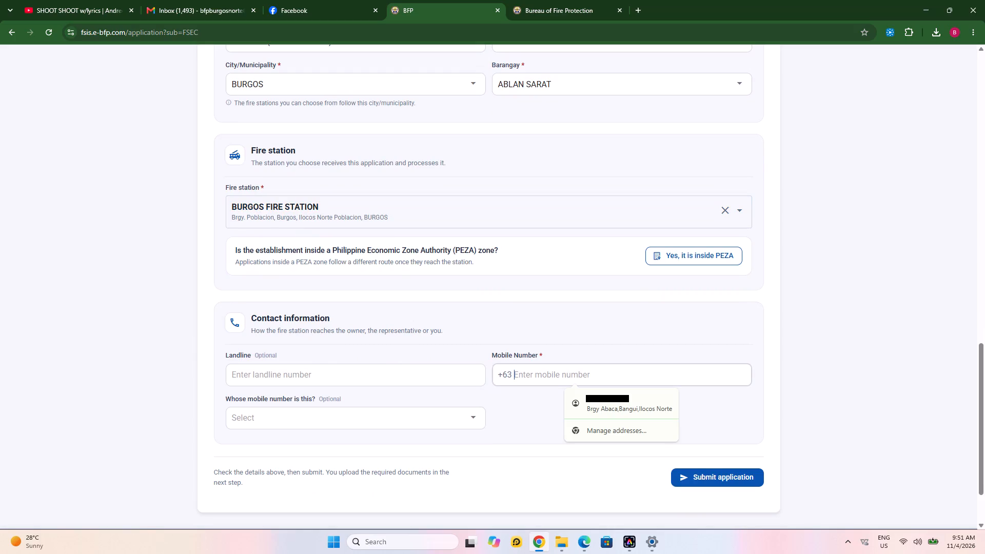
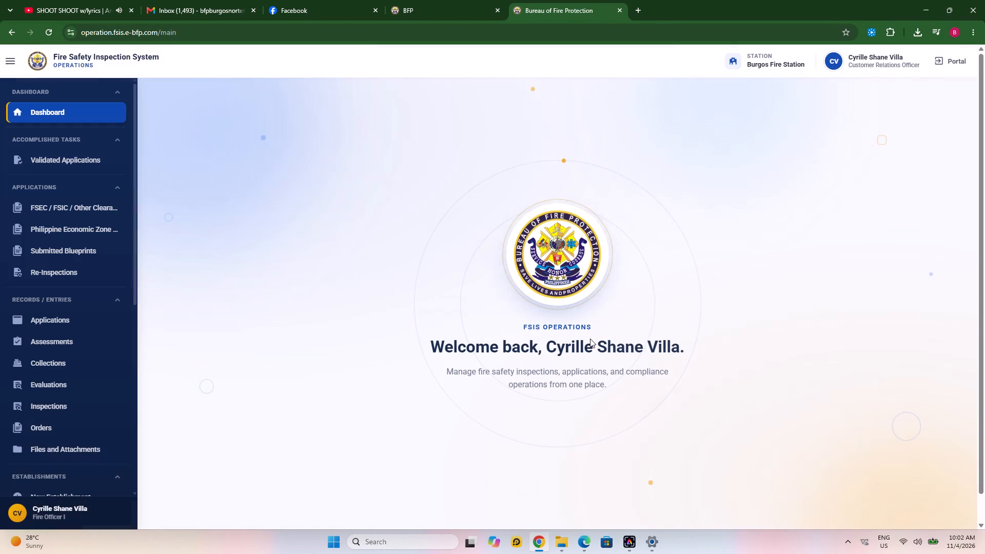
Open the pending FSEC application for the four-bedroom two-storey residential and proceed to its processing page.
{"action": "left_click", "coordinate": [61, 157]}
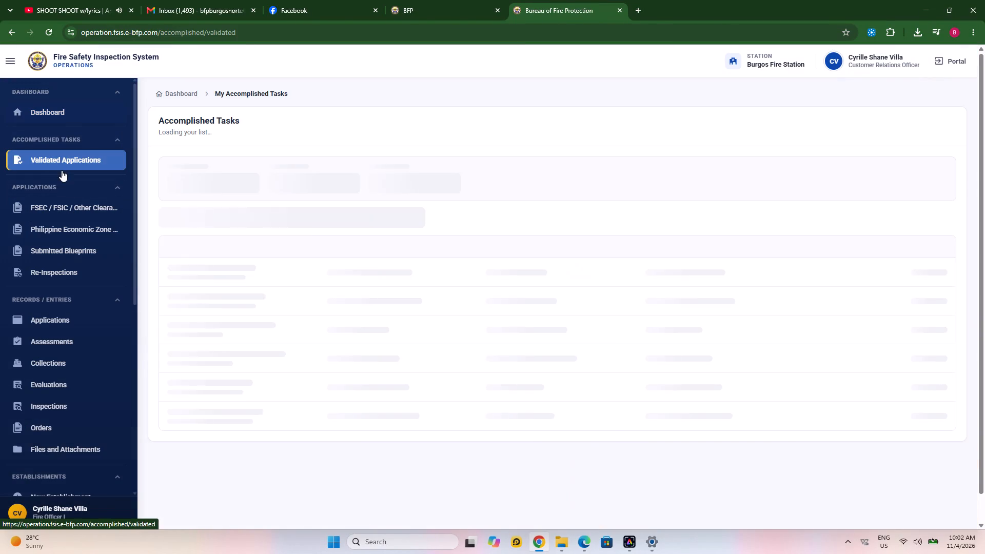
{"action": "left_click", "coordinate": [59, 116]}
{"action": "left_click", "coordinate": [55, 210]}
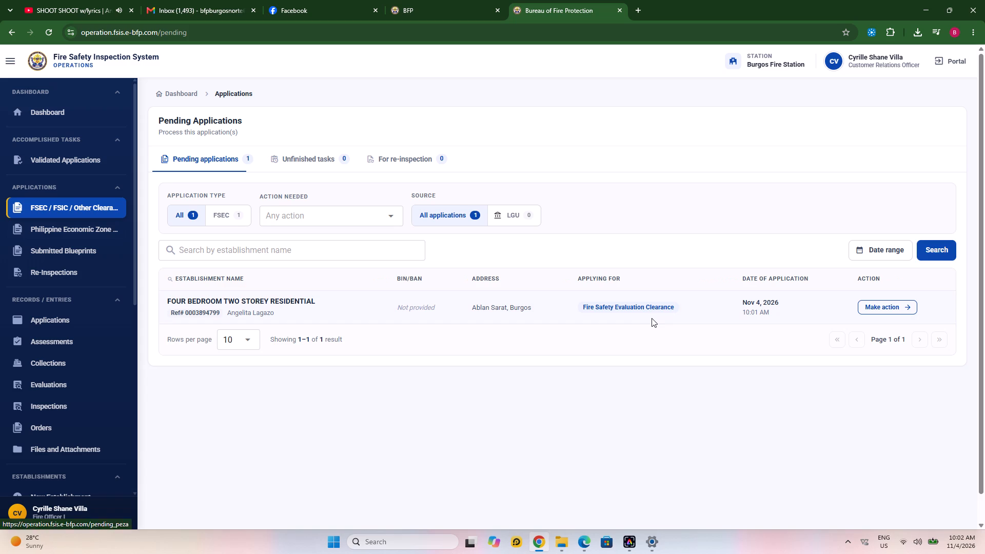
{"action": "left_click", "coordinate": [901, 301]}
{"action": "left_click", "coordinate": [600, 402]}
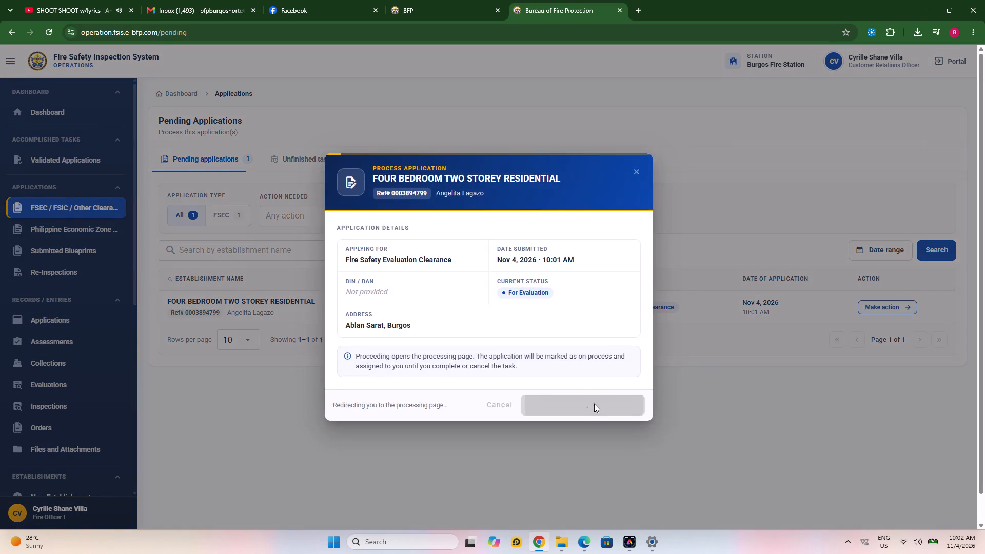
Mark the architectural, civil/structural, electrical, professional licence and estimated building cost documents as valid in the completeness check.
{"action": "scroll", "coordinate": [808, 265], "scroll_direction": "down", "scroll_amount": 2}
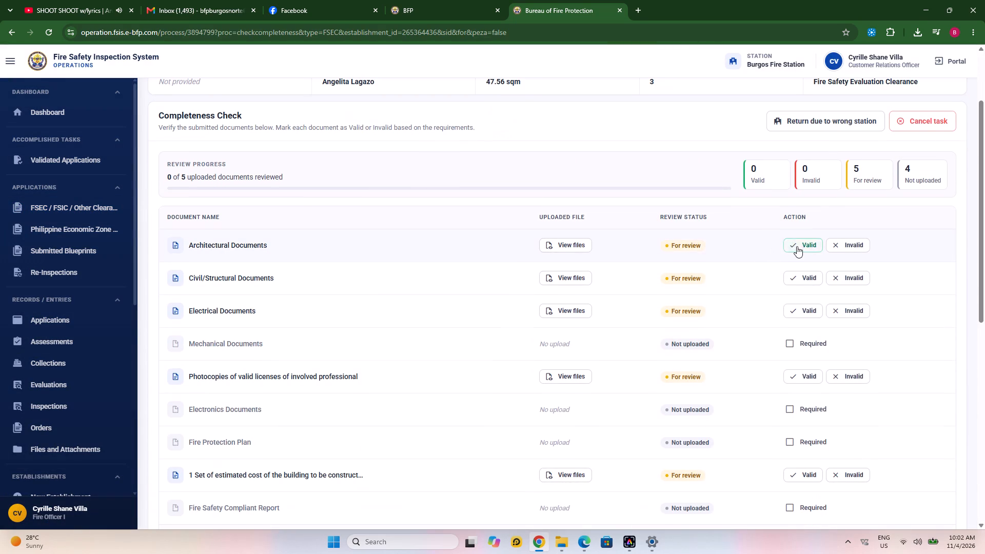
{"action": "left_click", "coordinate": [797, 246]}
{"action": "left_click", "coordinate": [797, 273]}
{"action": "left_click", "coordinate": [790, 310]}
{"action": "scroll", "coordinate": [720, 353], "scroll_direction": "down", "scroll_amount": 1}
{"action": "scroll", "coordinate": [720, 353], "scroll_direction": "up", "scroll_amount": 1}
{"action": "scroll", "coordinate": [720, 353], "scroll_direction": "down", "scroll_amount": 1}
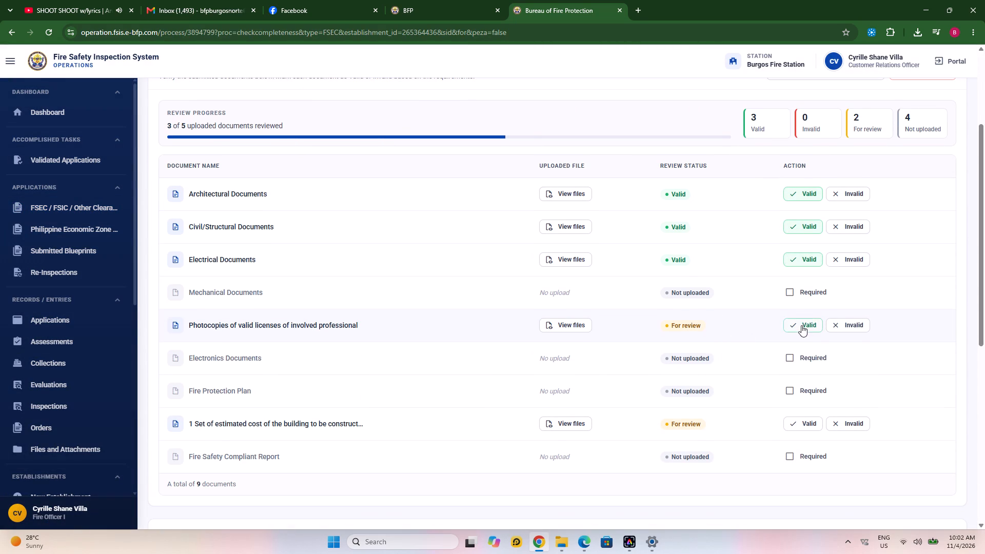
{"action": "left_click", "coordinate": [801, 325]}
{"action": "left_click", "coordinate": [794, 428]}
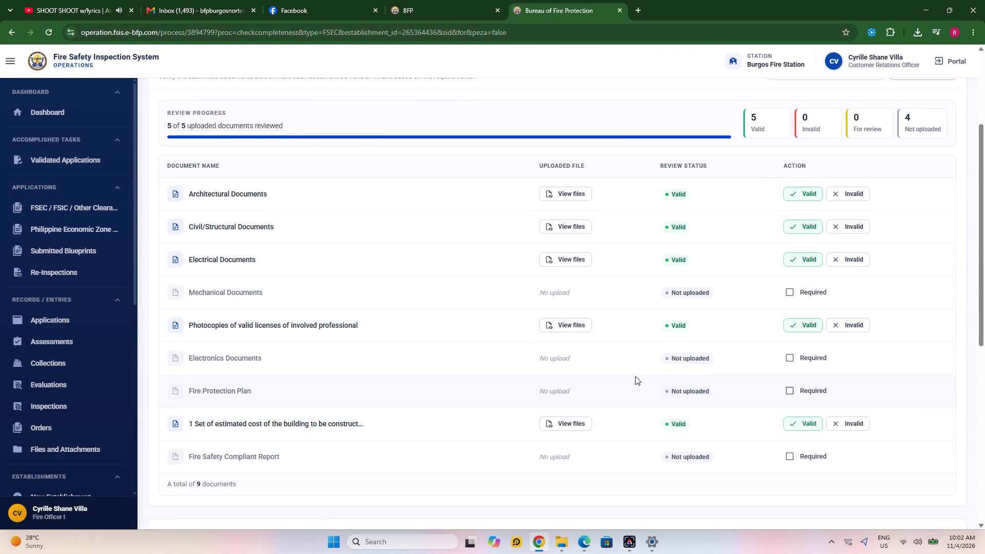
Review the document list, the remarks section and the clearances available to add to this application.
{"action": "scroll", "coordinate": [635, 376], "scroll_direction": "down", "scroll_amount": 5}
{"action": "scroll", "coordinate": [517, 370], "scroll_direction": "down", "scroll_amount": 3}
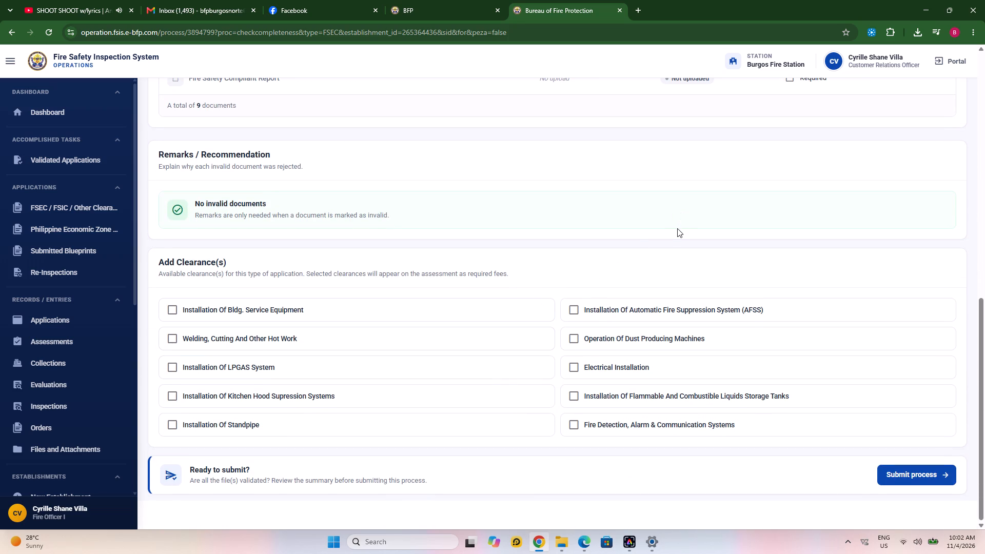
{"action": "scroll", "coordinate": [677, 229], "scroll_direction": "up", "scroll_amount": 2}
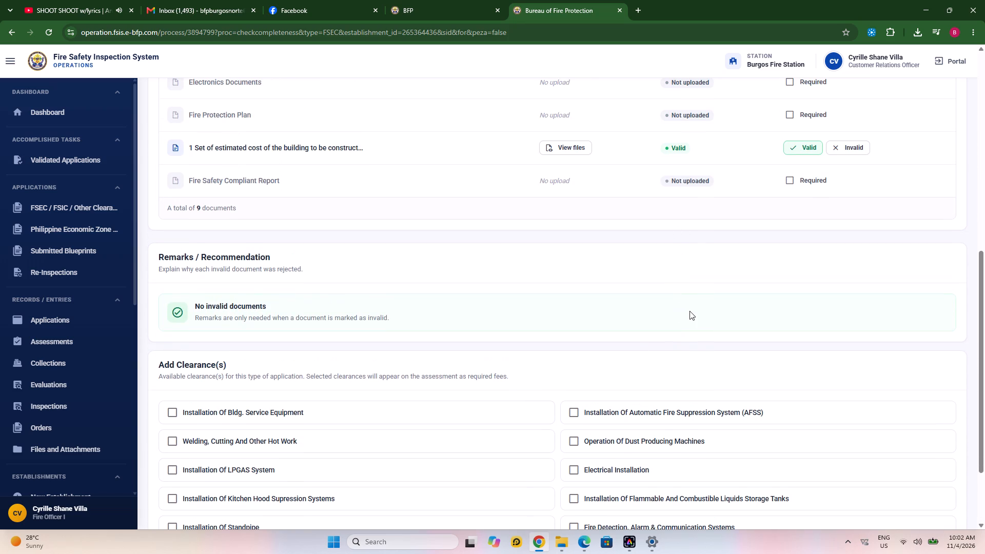
{"action": "scroll", "coordinate": [689, 311], "scroll_direction": "down", "scroll_amount": 3}
{"action": "scroll", "coordinate": [689, 311], "scroll_direction": "up", "scroll_amount": 1}
{"action": "scroll", "coordinate": [689, 311], "scroll_direction": "down", "scroll_amount": 1}
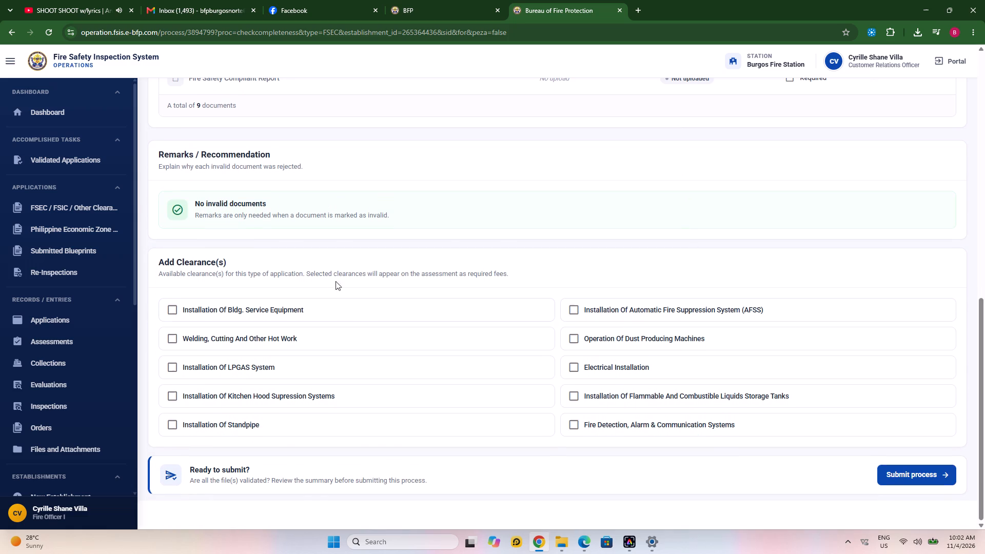
{"action": "scroll", "coordinate": [799, 325], "scroll_direction": "up", "scroll_amount": 1}
{"action": "scroll", "coordinate": [799, 325], "scroll_direction": "down", "scroll_amount": 1}
{"action": "scroll", "coordinate": [801, 425], "scroll_direction": "up", "scroll_amount": 2}
{"action": "scroll", "coordinate": [801, 429], "scroll_direction": "down", "scroll_amount": 1}
{"action": "scroll", "coordinate": [802, 434], "scroll_direction": "up", "scroll_amount": 1}
{"action": "scroll", "coordinate": [803, 441], "scroll_direction": "down", "scroll_amount": 1}
{"action": "scroll", "coordinate": [804, 446], "scroll_direction": "up", "scroll_amount": 1}
{"action": "scroll", "coordinate": [899, 466], "scroll_direction": "down", "scroll_amount": 1}
{"action": "scroll", "coordinate": [899, 466], "scroll_direction": "up", "scroll_amount": 1}
{"action": "scroll", "coordinate": [899, 466], "scroll_direction": "down", "scroll_amount": 1}
{"action": "scroll", "coordinate": [899, 466], "scroll_direction": "up", "scroll_amount": 1}
{"action": "scroll", "coordinate": [899, 466], "scroll_direction": "down", "scroll_amount": 4}
Submit the completeness check without adding any clearances.
{"action": "left_click", "coordinate": [927, 477]}
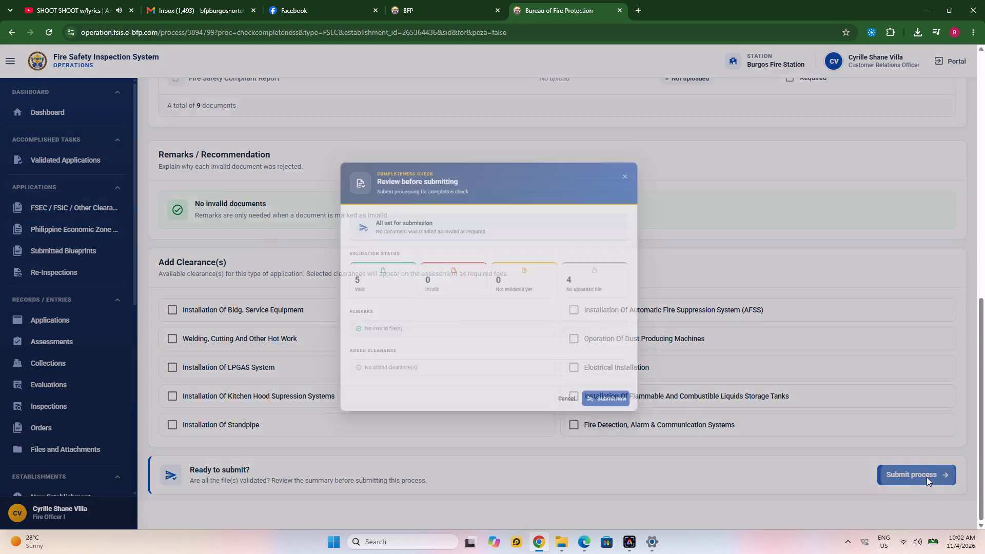
Confirm the submission of the completeness check for the four-bedroom two-storey residential application.
{"action": "left_click", "coordinate": [655, 436]}
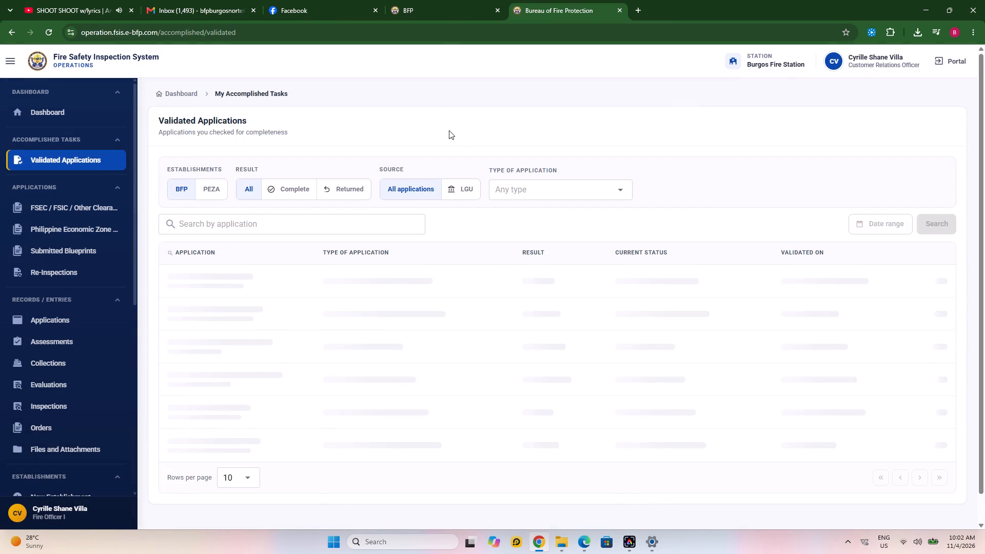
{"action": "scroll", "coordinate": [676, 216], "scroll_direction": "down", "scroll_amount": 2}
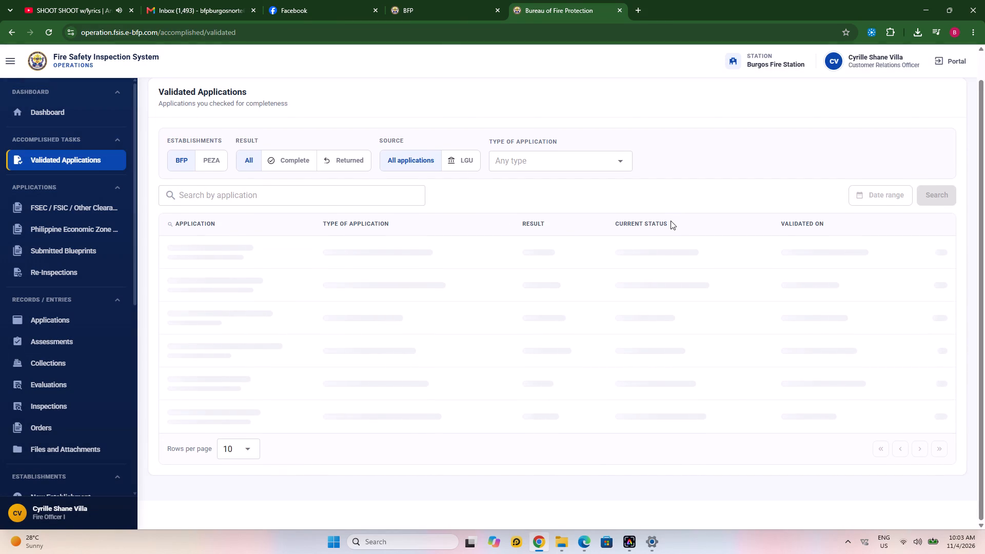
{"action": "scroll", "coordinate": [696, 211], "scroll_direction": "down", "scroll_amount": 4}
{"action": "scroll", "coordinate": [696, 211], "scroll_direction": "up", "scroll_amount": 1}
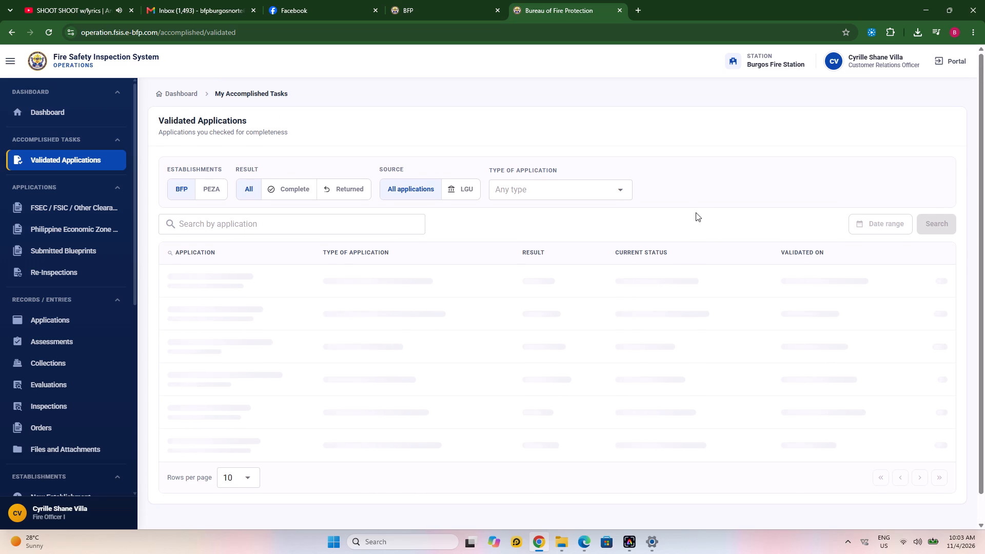
Switch to the assessor account and open the Fire Code Fees assessment form of the four-bedroom two-storey residential application.
{"action": "left_click", "coordinate": [402, 0]}
{"action": "left_click", "coordinate": [339, 0]}
{"action": "left_click", "coordinate": [533, 0]}
{"action": "left_click", "coordinate": [421, 0]}
{"action": "left_click", "coordinate": [601, 0]}
{"action": "scroll", "coordinate": [641, 220], "scroll_direction": "down", "scroll_amount": 1}
{"action": "scroll", "coordinate": [641, 220], "scroll_direction": "up", "scroll_amount": 2}
{"action": "scroll", "coordinate": [641, 224], "scroll_direction": "down", "scroll_amount": 2}
{"action": "scroll", "coordinate": [641, 229], "scroll_direction": "up", "scroll_amount": 2}
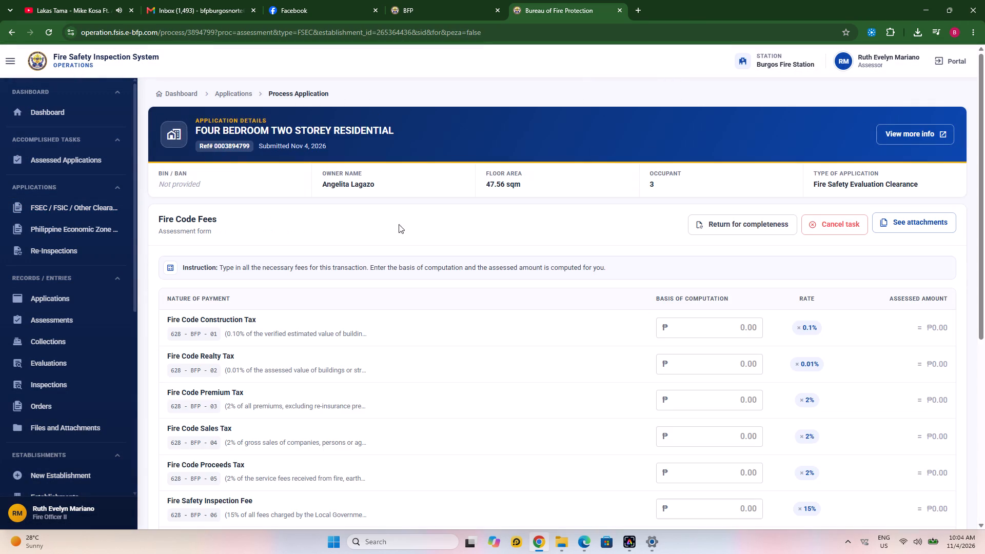
Examine the Fire Code Fees assessment form for the payment items and rates that apply to the application.
{"action": "scroll", "coordinate": [822, 333], "scroll_direction": "down", "scroll_amount": 2}
{"action": "scroll", "coordinate": [704, 334], "scroll_direction": "down", "scroll_amount": 2}
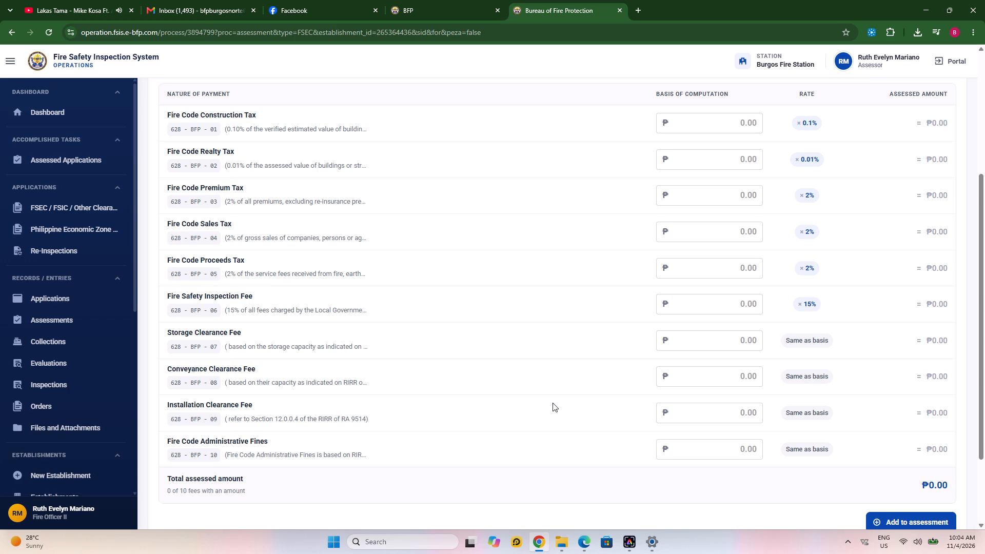
{"action": "scroll", "coordinate": [553, 403], "scroll_direction": "down", "scroll_amount": 2}
{"action": "scroll", "coordinate": [553, 403], "scroll_direction": "up", "scroll_amount": 1}
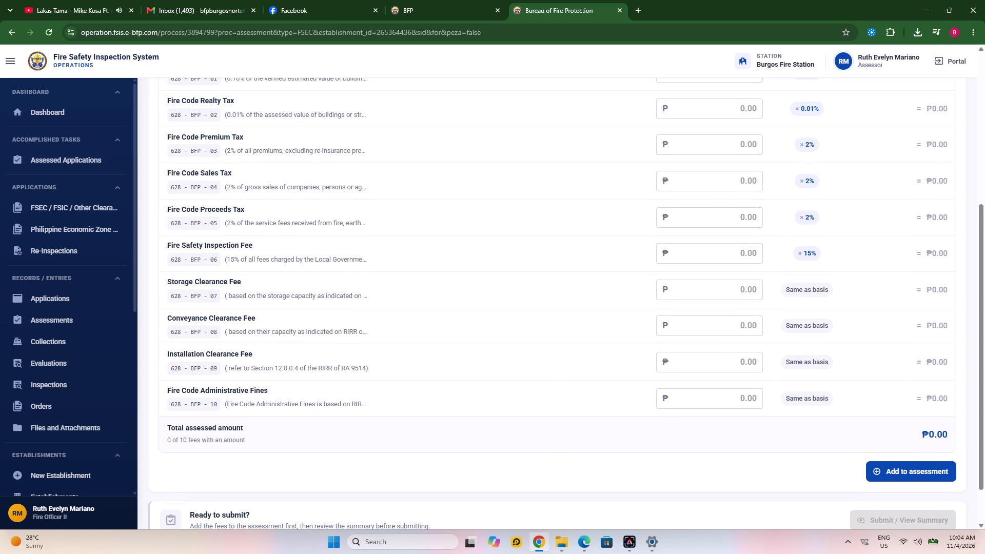
{"action": "scroll", "coordinate": [451, 372], "scroll_direction": "up", "scroll_amount": 1}
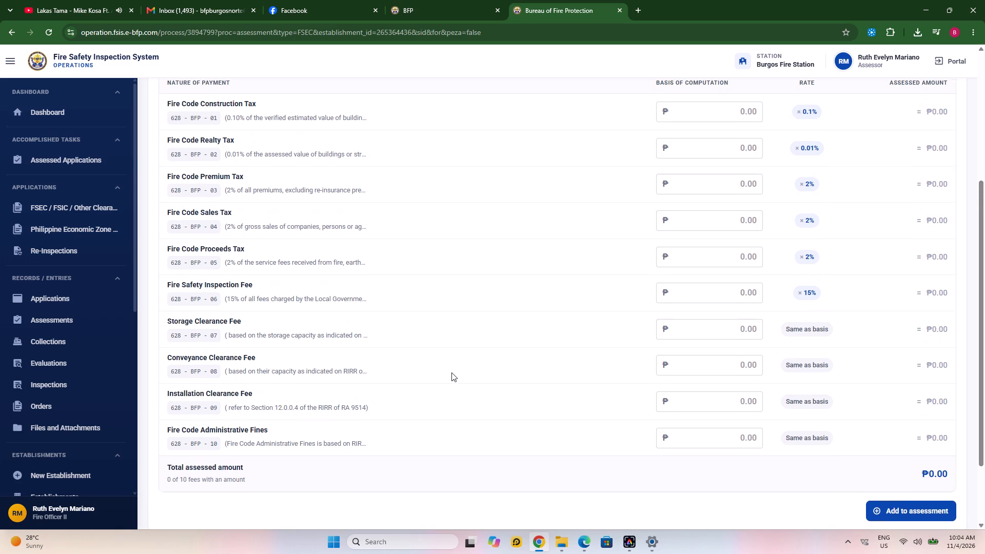
{"action": "scroll", "coordinate": [451, 372], "scroll_direction": "up", "scroll_amount": 2}
{"action": "scroll", "coordinate": [451, 372], "scroll_direction": "down", "scroll_amount": 1}
{"action": "scroll", "coordinate": [477, 355], "scroll_direction": "up", "scroll_amount": 1}
{"action": "scroll", "coordinate": [477, 355], "scroll_direction": "down", "scroll_amount": 1}
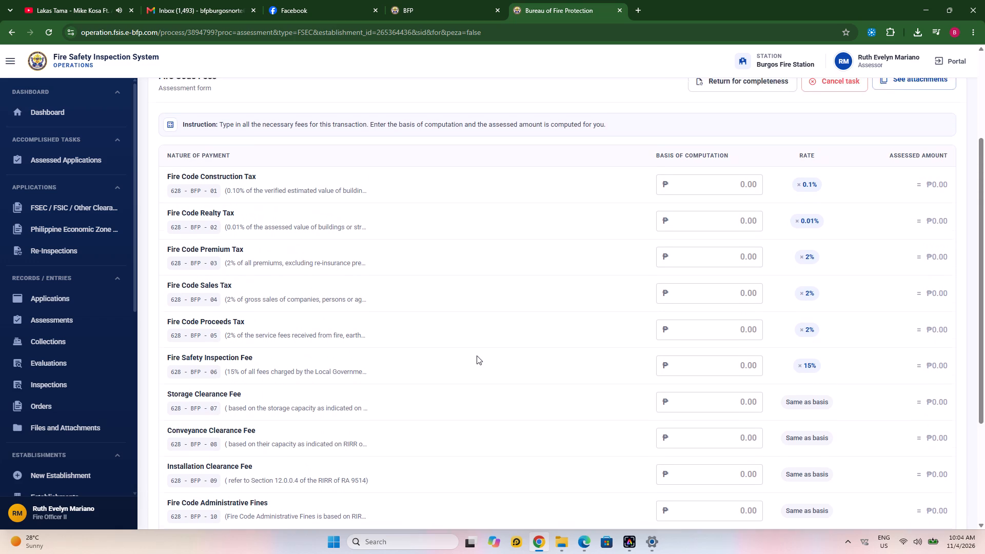
{"action": "scroll", "coordinate": [521, 352], "scroll_direction": "down", "scroll_amount": 7}
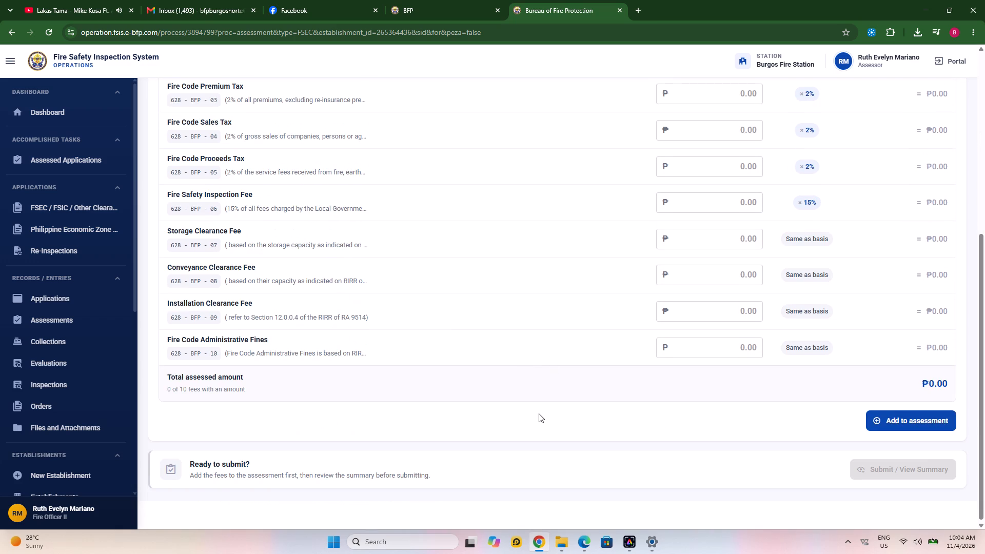
{"action": "scroll", "coordinate": [448, 365], "scroll_direction": "up", "scroll_amount": 1}
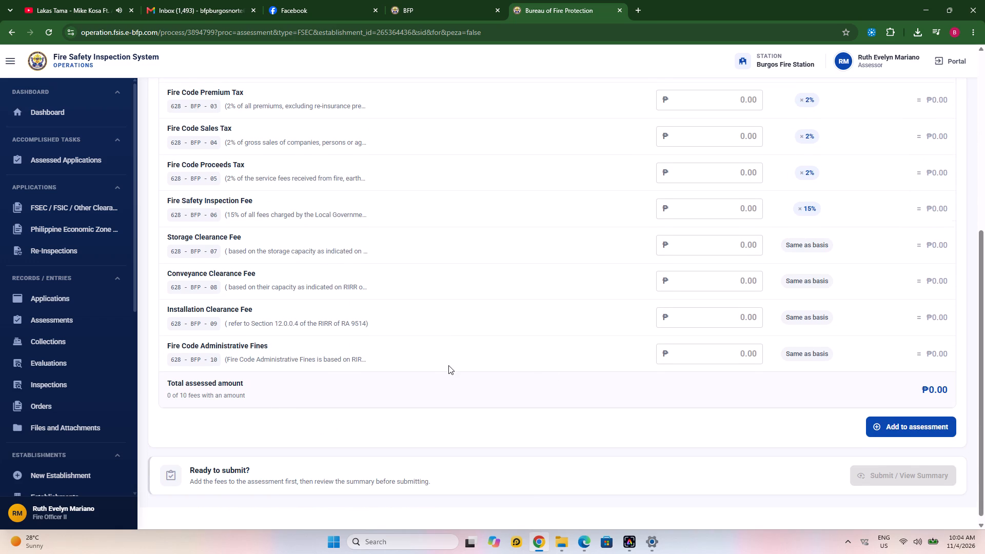
{"action": "scroll", "coordinate": [460, 365], "scroll_direction": "up", "scroll_amount": 2}
{"action": "scroll", "coordinate": [487, 378], "scroll_direction": "down", "scroll_amount": 1}
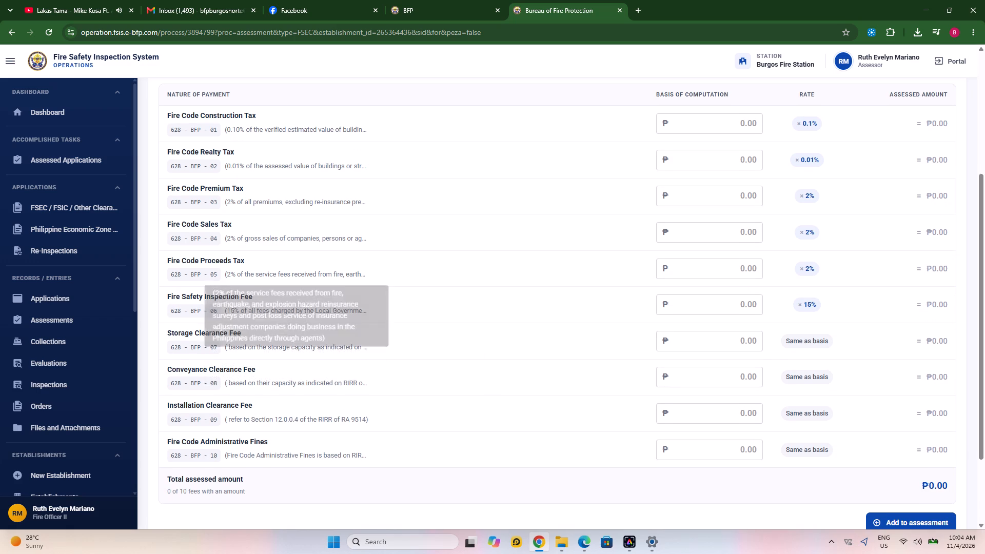
Set the basis of computation for the Fire Code Construction Tax to 400504.5 pesos.
{"action": "left_click", "coordinate": [717, 116]}
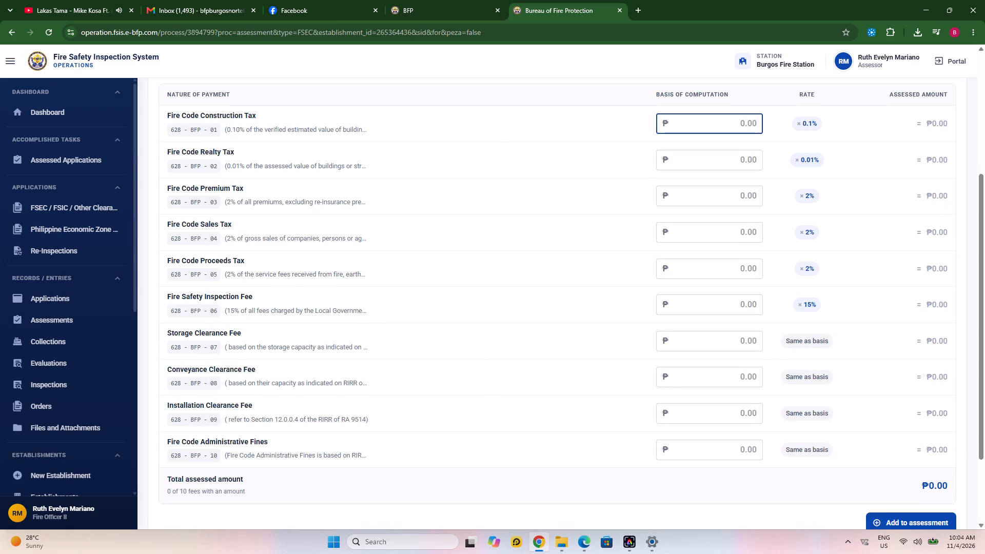
{"action": "key", "text": "4"}
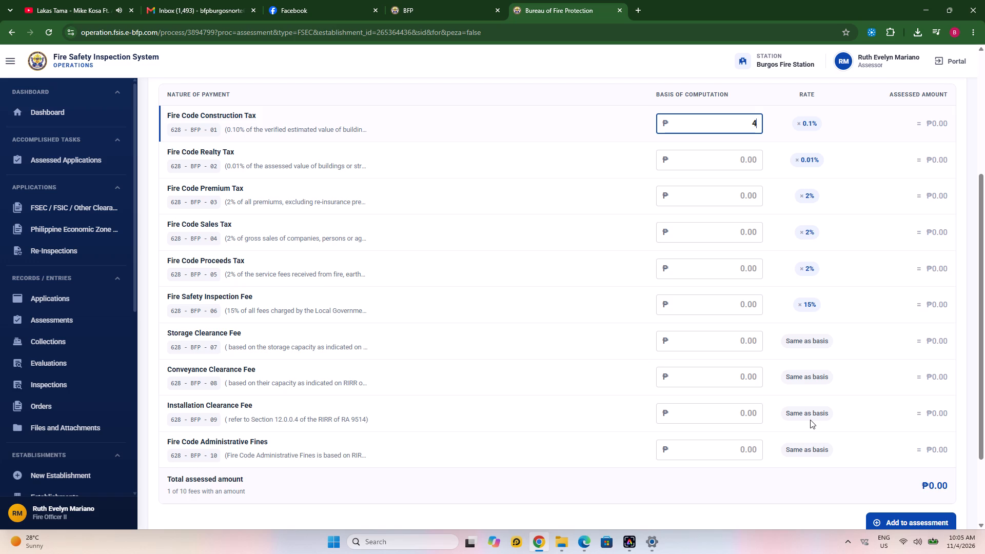
{"action": "type", "text": "00"}
{"action": "key", "text": "5"}
{"action": "type", "text": "04.5"}
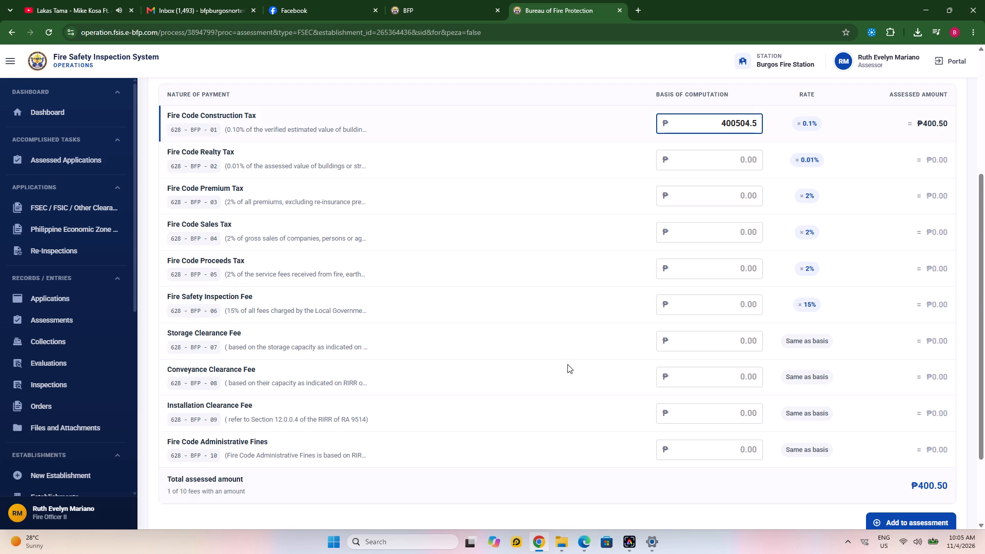
{"action": "left_click", "coordinate": [747, 156]}
{"action": "scroll", "coordinate": [580, 369], "scroll_direction": "down", "scroll_amount": 2}
{"action": "left_click", "coordinate": [802, 341]}
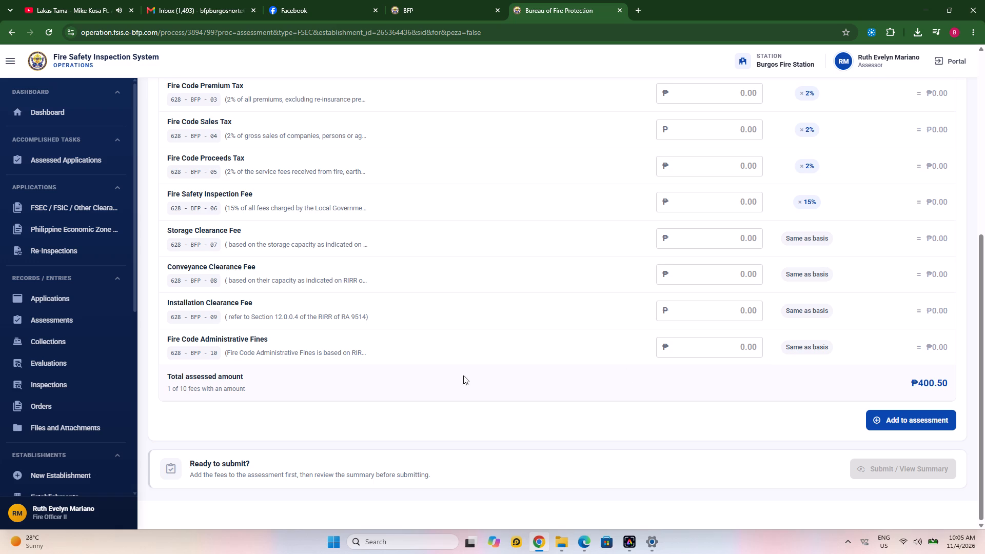
Review the Fire Code Fees form, checking the entered construction tax basis, the other fee rows and the total assessed amount.
{"action": "scroll", "coordinate": [332, 379], "scroll_direction": "up", "scroll_amount": 5}
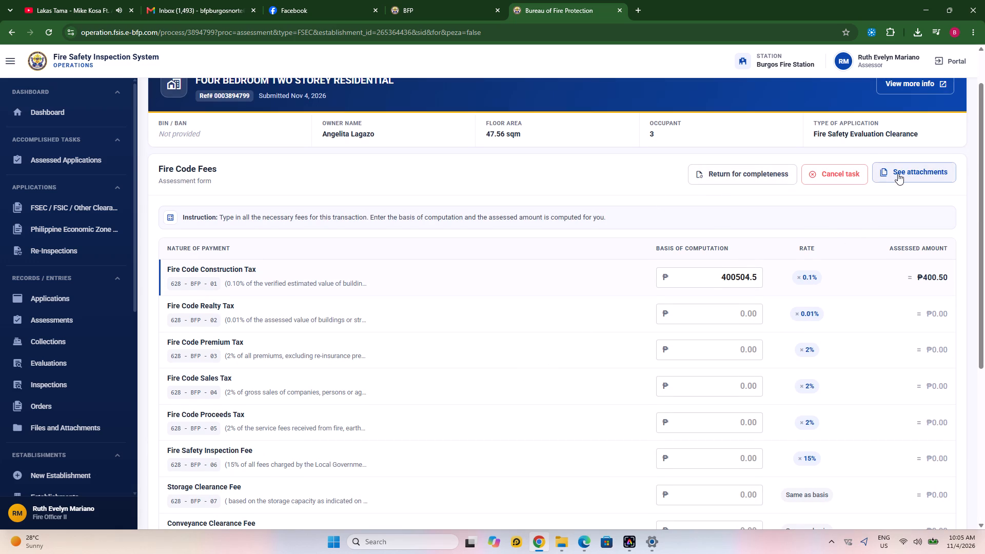
{"action": "scroll", "coordinate": [648, 234], "scroll_direction": "down", "scroll_amount": 3}
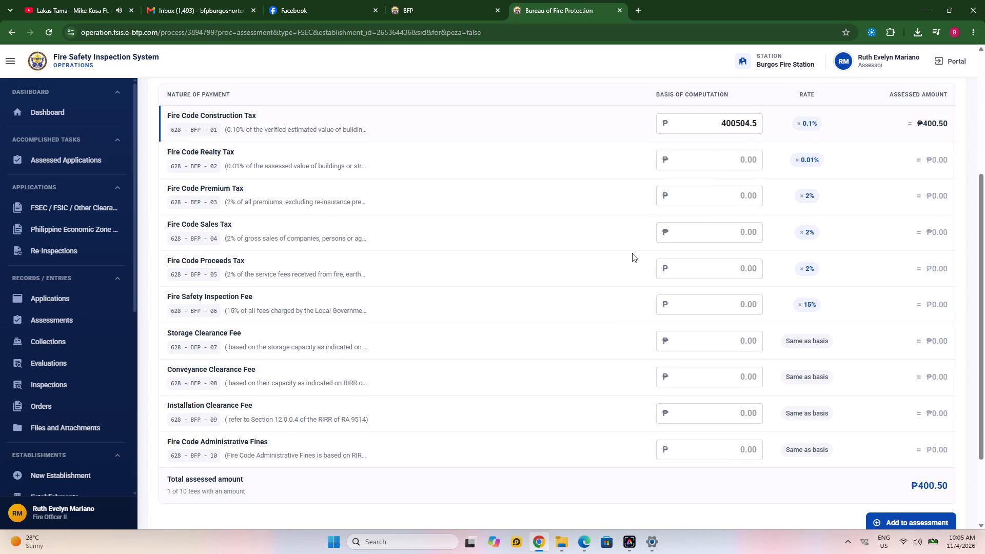
{"action": "scroll", "coordinate": [563, 292], "scroll_direction": "down", "scroll_amount": 3}
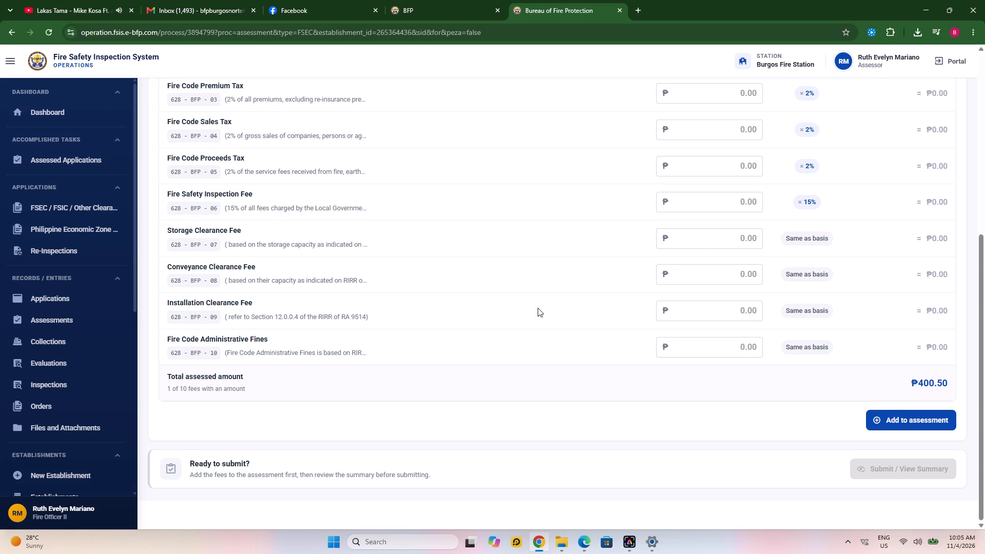
{"action": "scroll", "coordinate": [476, 332], "scroll_direction": "down", "scroll_amount": 3}
{"action": "scroll", "coordinate": [476, 335], "scroll_direction": "up", "scroll_amount": 1}
{"action": "scroll", "coordinate": [476, 335], "scroll_direction": "down", "scroll_amount": 1}
{"action": "scroll", "coordinate": [488, 421], "scroll_direction": "up", "scroll_amount": 1}
{"action": "scroll", "coordinate": [488, 421], "scroll_direction": "down", "scroll_amount": 1}
{"action": "scroll", "coordinate": [488, 421], "scroll_direction": "up", "scroll_amount": 1}
{"action": "scroll", "coordinate": [687, 255], "scroll_direction": "down", "scroll_amount": 2}
{"action": "scroll", "coordinate": [687, 255], "scroll_direction": "up", "scroll_amount": 1}
{"action": "scroll", "coordinate": [687, 255], "scroll_direction": "down", "scroll_amount": 1}
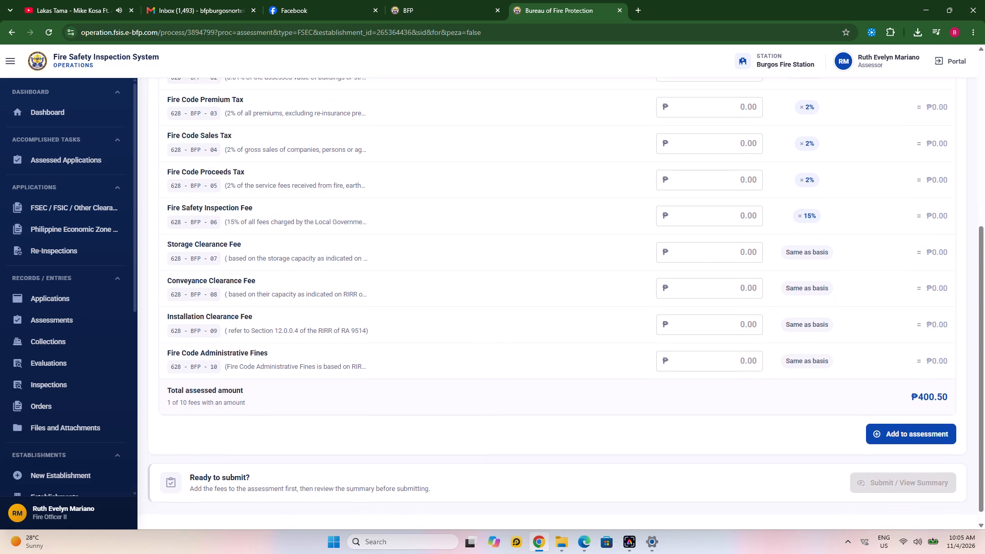
{"action": "scroll", "coordinate": [619, 263], "scroll_direction": "up", "scroll_amount": 1}
{"action": "scroll", "coordinate": [605, 266], "scroll_direction": "down", "scroll_amount": 1}
{"action": "scroll", "coordinate": [605, 266], "scroll_direction": "up", "scroll_amount": 3}
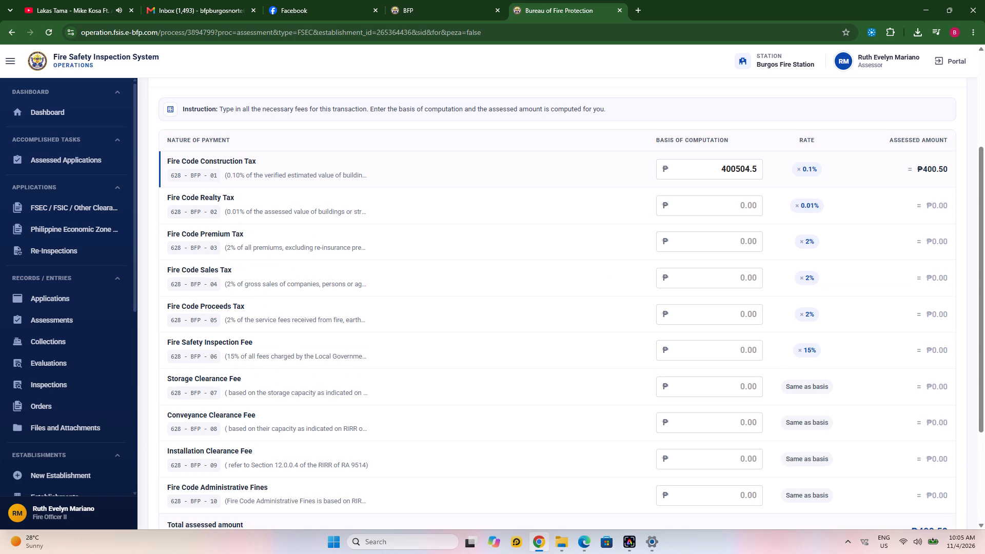
{"action": "scroll", "coordinate": [666, 273], "scroll_direction": "down", "scroll_amount": 2}
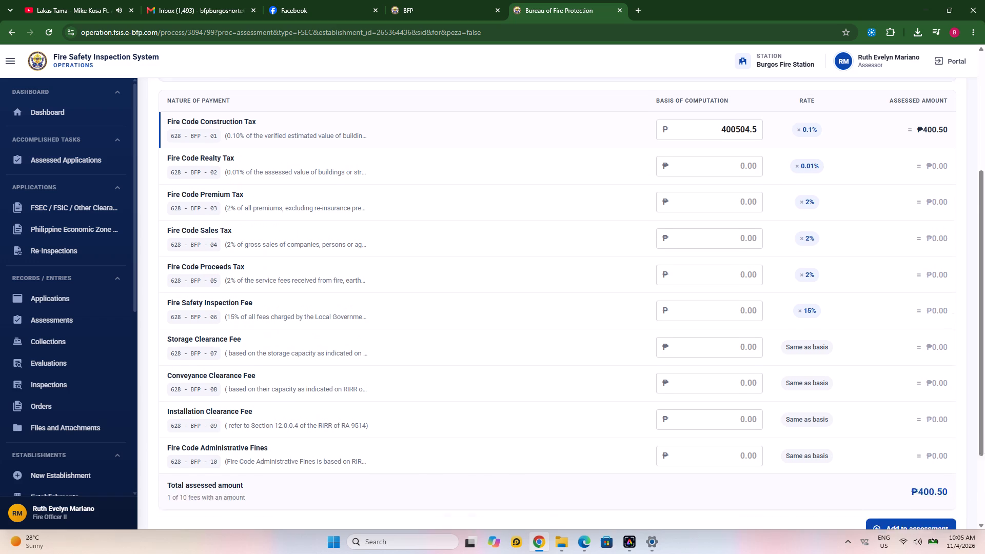
{"action": "scroll", "coordinate": [668, 282], "scroll_direction": "down", "scroll_amount": 1}
{"action": "scroll", "coordinate": [668, 282], "scroll_direction": "up", "scroll_amount": 1}
{"action": "scroll", "coordinate": [668, 282], "scroll_direction": "down", "scroll_amount": 1}
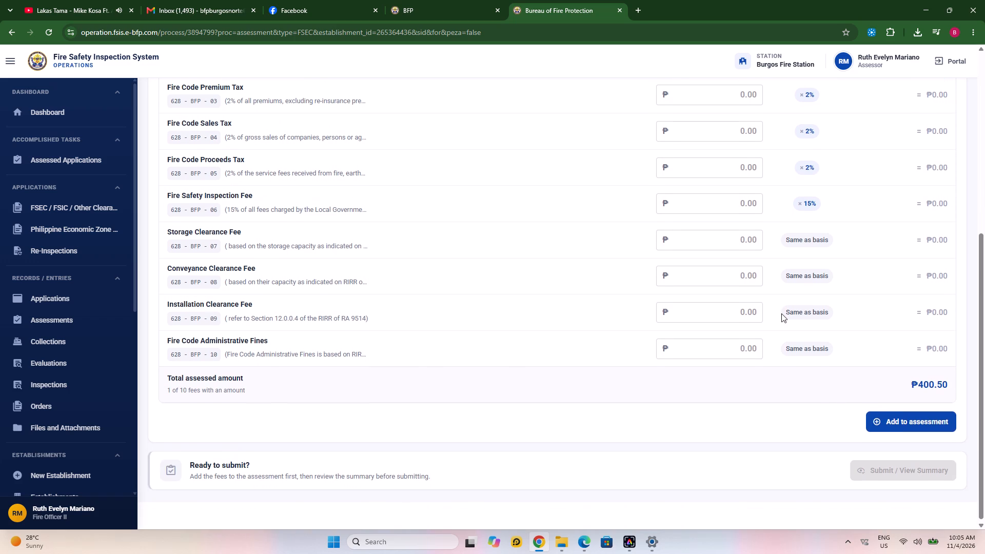
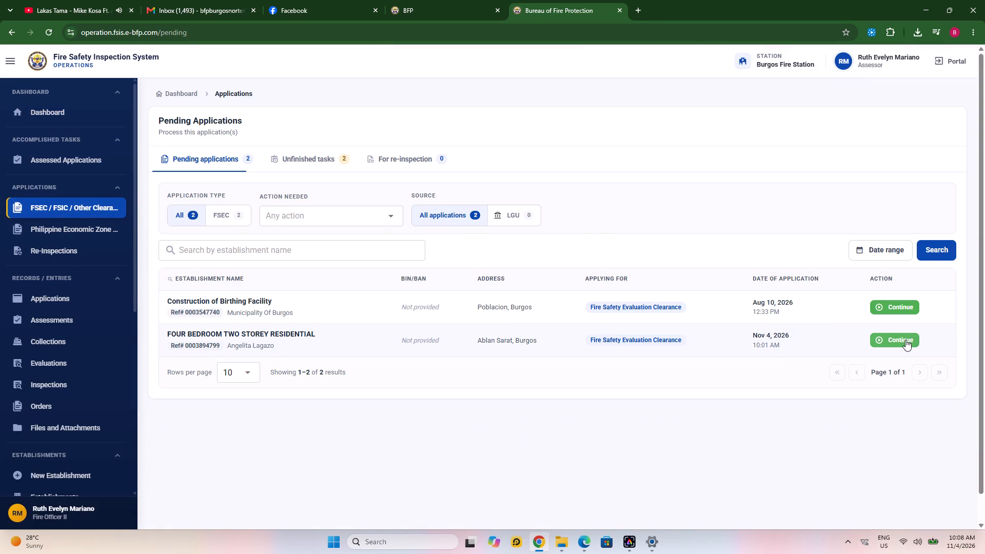
Continue processing the pending FOUR BEDROOM TWO STOREY RESIDENTIAL application to open its Fire Code Fees assessment form.
{"action": "left_click", "coordinate": [905, 340]}
{"action": "left_click", "coordinate": [594, 399]}
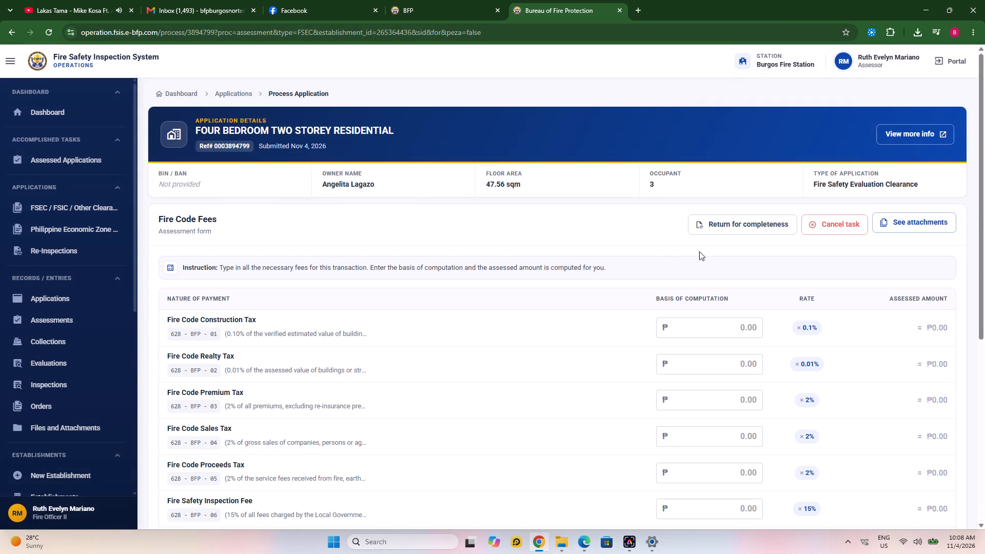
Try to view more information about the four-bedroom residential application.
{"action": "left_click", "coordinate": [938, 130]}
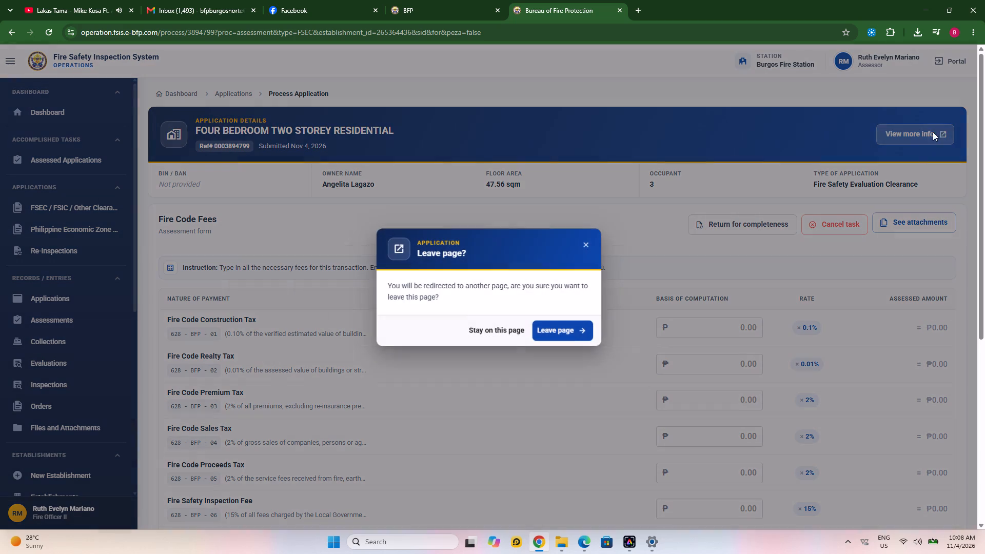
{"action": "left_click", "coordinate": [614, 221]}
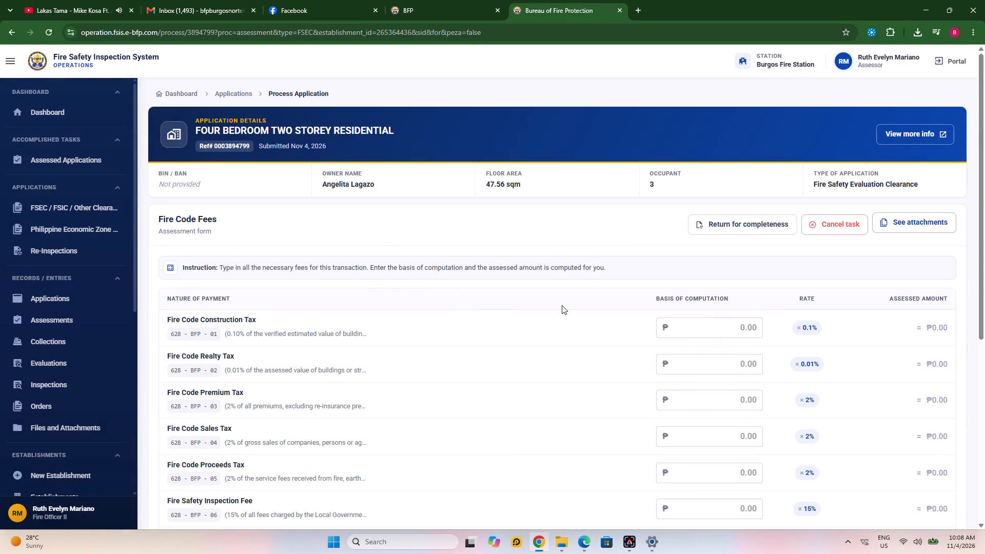
Review the fee rows and total assessed amount on the Fire Code Fees form.
{"action": "scroll", "coordinate": [566, 280], "scroll_direction": "down", "scroll_amount": 4}
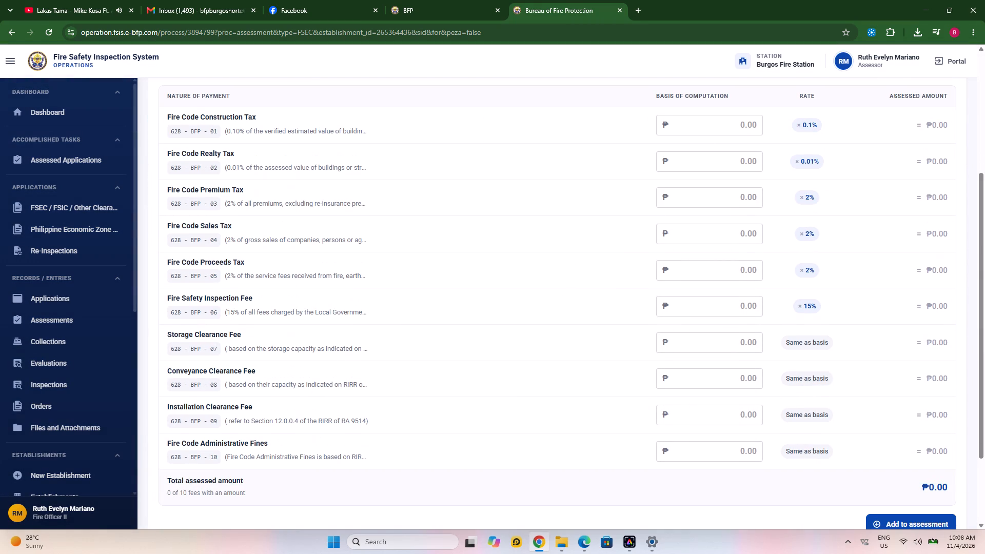
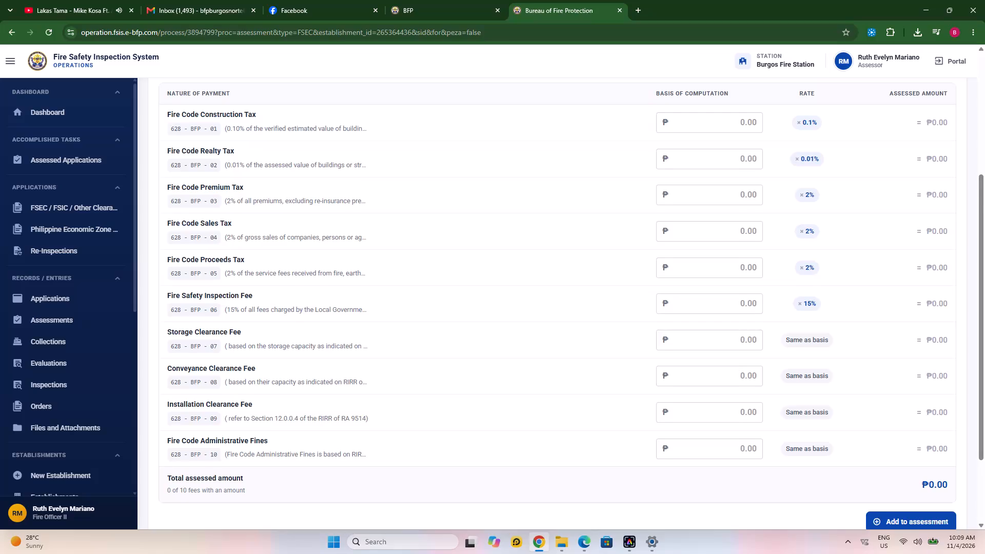
Examine the Fire Code Fees rows, their descriptions and rates for the four-bedroom residential application.
{"action": "scroll", "coordinate": [725, 373], "scroll_direction": "down", "scroll_amount": 2}
{"action": "scroll", "coordinate": [725, 373], "scroll_direction": "up", "scroll_amount": 1}
{"action": "scroll", "coordinate": [834, 445], "scroll_direction": "down", "scroll_amount": 1}
{"action": "scroll", "coordinate": [833, 445], "scroll_direction": "up", "scroll_amount": 2}
{"action": "scroll", "coordinate": [833, 445], "scroll_direction": "down", "scroll_amount": 1}
{"action": "scroll", "coordinate": [832, 446], "scroll_direction": "up", "scroll_amount": 1}
{"action": "scroll", "coordinate": [831, 446], "scroll_direction": "down", "scroll_amount": 1}
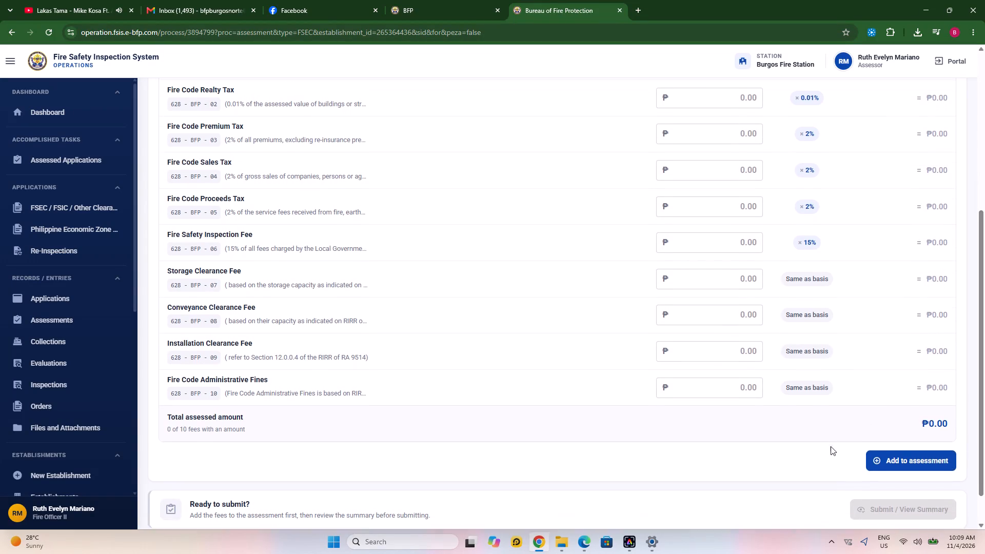
{"action": "scroll", "coordinate": [279, 486], "scroll_direction": "up", "scroll_amount": 1}
{"action": "scroll", "coordinate": [279, 486], "scroll_direction": "down", "scroll_amount": 1}
{"action": "scroll", "coordinate": [279, 486], "scroll_direction": "up", "scroll_amount": 1}
{"action": "scroll", "coordinate": [279, 486], "scroll_direction": "down", "scroll_amount": 1}
{"action": "scroll", "coordinate": [279, 486], "scroll_direction": "up", "scroll_amount": 1}
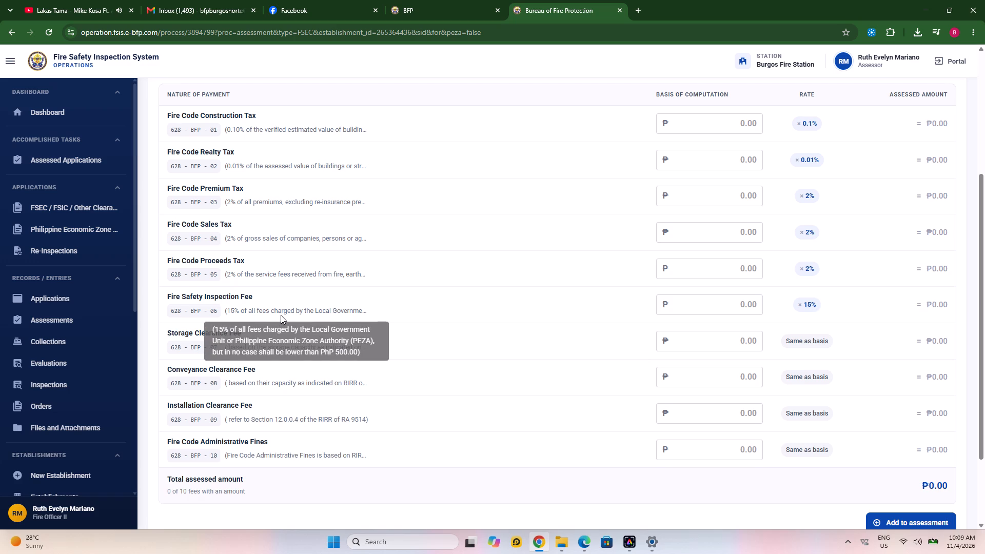
{"action": "scroll", "coordinate": [377, 237], "scroll_direction": "down", "scroll_amount": 1}
{"action": "scroll", "coordinate": [377, 237], "scroll_direction": "up", "scroll_amount": 1}
{"action": "scroll", "coordinate": [377, 237], "scroll_direction": "down", "scroll_amount": 1}
{"action": "scroll", "coordinate": [377, 237], "scroll_direction": "up", "scroll_amount": 1}
{"action": "scroll", "coordinate": [492, 174], "scroll_direction": "up", "scroll_amount": 1}
{"action": "scroll", "coordinate": [500, 171], "scroll_direction": "down", "scroll_amount": 1}
{"action": "scroll", "coordinate": [529, 159], "scroll_direction": "up", "scroll_amount": 1}
{"action": "scroll", "coordinate": [541, 152], "scroll_direction": "down", "scroll_amount": 1}
{"action": "scroll", "coordinate": [732, 157], "scroll_direction": "up", "scroll_amount": 1}
{"action": "scroll", "coordinate": [740, 157], "scroll_direction": "down", "scroll_amount": 1}
{"action": "scroll", "coordinate": [740, 157], "scroll_direction": "up", "scroll_amount": 2}
Return the four-bedroom residential application to the CRO for completeness check and go back to the pending list.
{"action": "scroll", "coordinate": [767, 162], "scroll_direction": "up", "scroll_amount": 3}
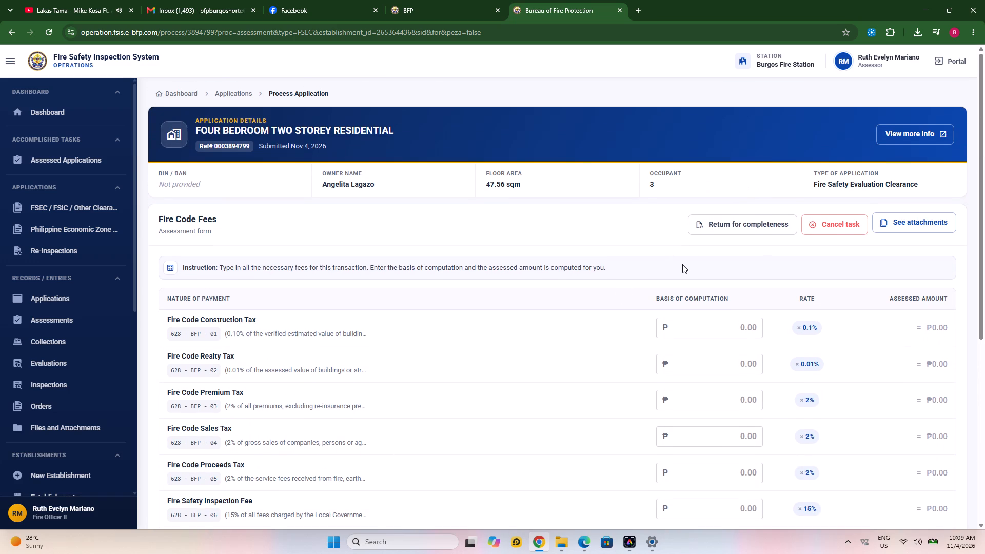
{"action": "left_click", "coordinate": [755, 231]}
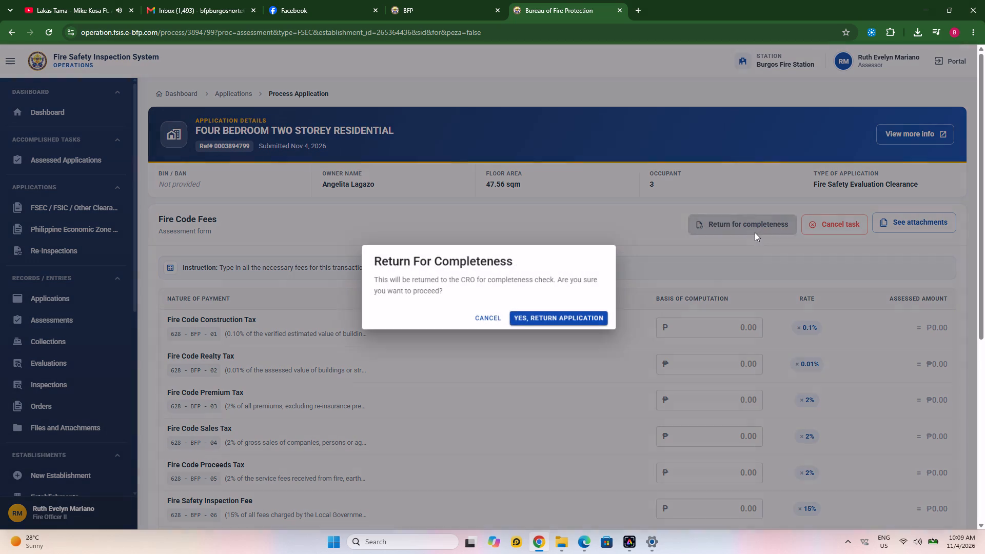
{"action": "left_click", "coordinate": [531, 314]}
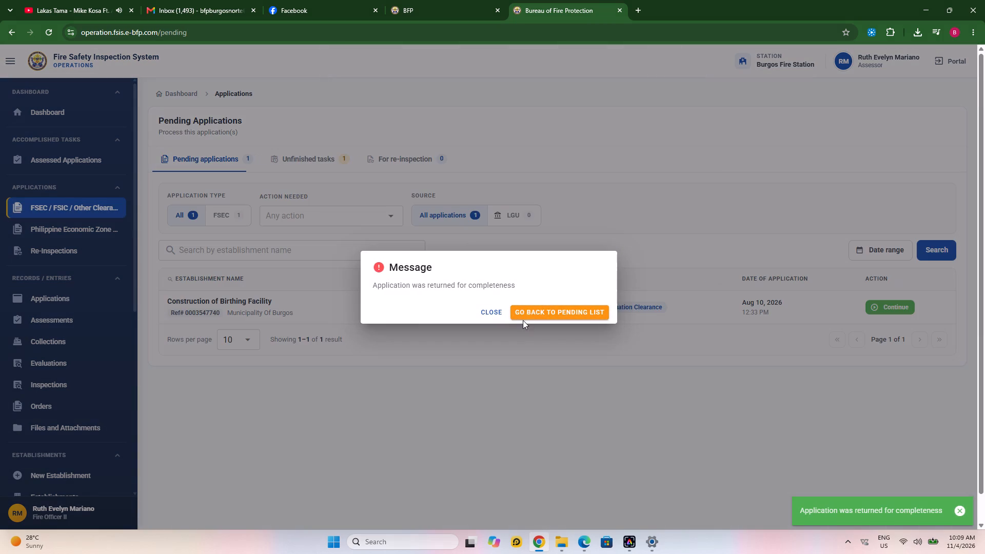
{"action": "left_click", "coordinate": [545, 314]}
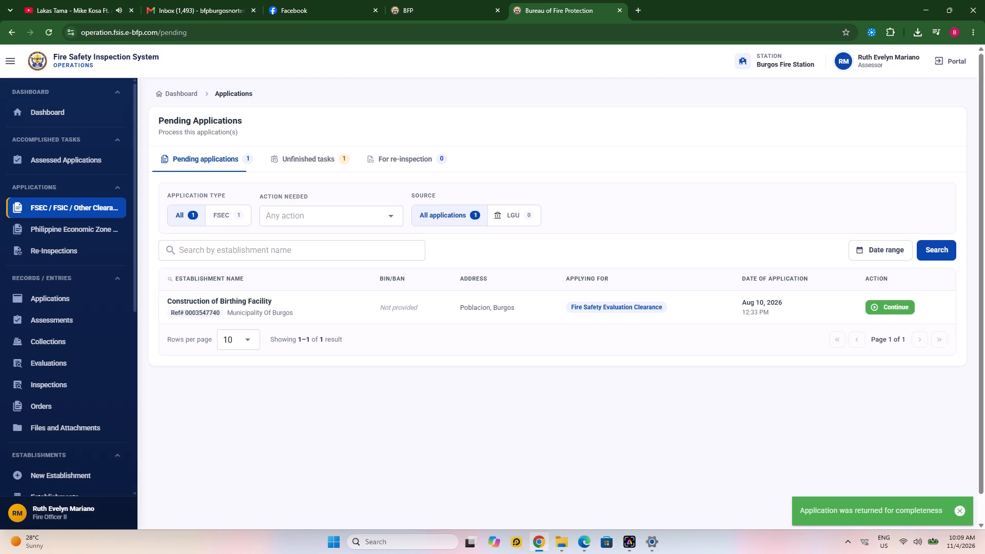
Leave the inspection system for the portal and log out of the assessor's account.
{"action": "left_click", "coordinate": [956, 69]}
{"action": "left_click", "coordinate": [524, 343]}
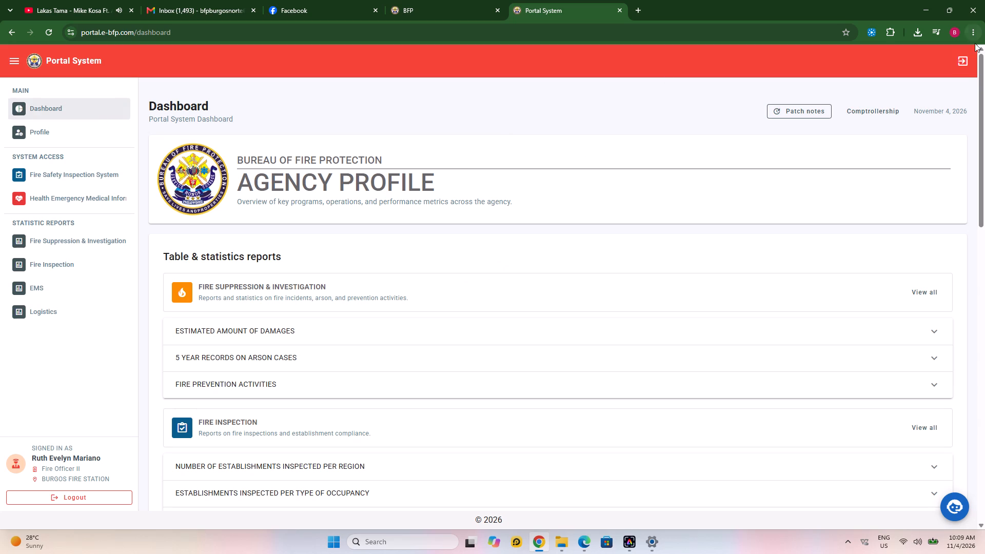
{"action": "left_click", "coordinate": [958, 57]}
{"action": "left_click", "coordinate": [600, 318]}
{"action": "left_click", "coordinate": [583, 332]}
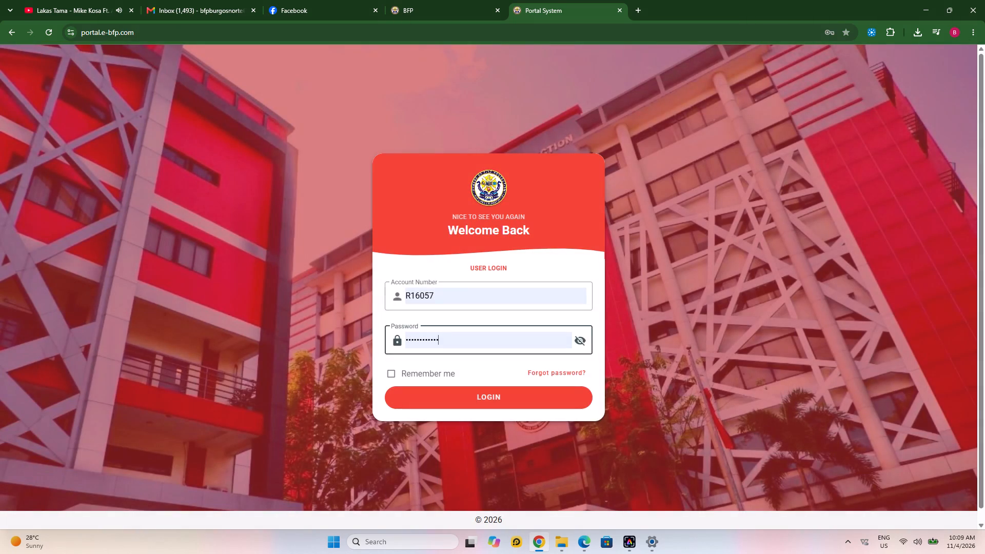
Log in to the portal with the Customer Relations Officer's saved account credentials.
{"action": "left_click", "coordinate": [460, 283]}
{"action": "double_click", "coordinate": [462, 290]}
{"action": "key", "text": "v"}
{"action": "left_click", "coordinate": [471, 319]}
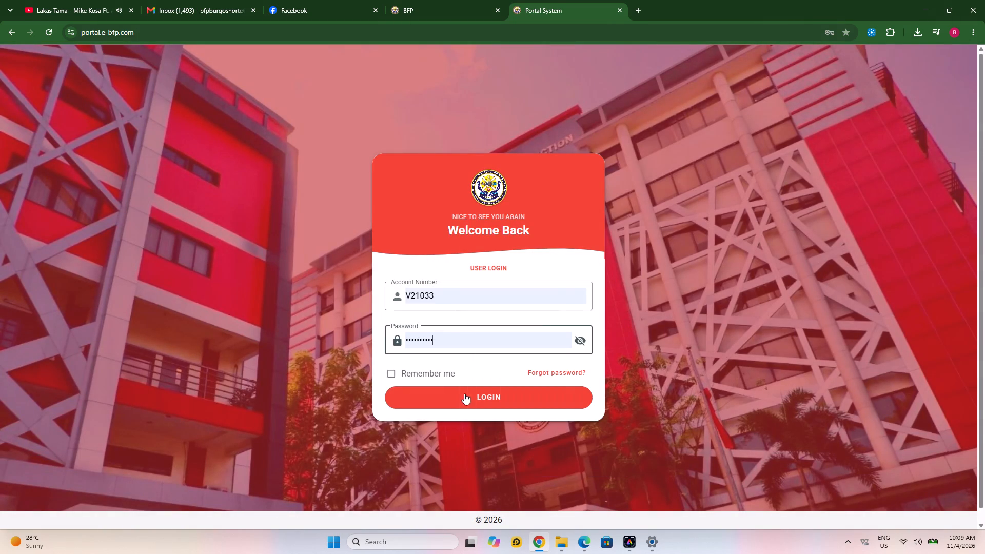
{"action": "left_click", "coordinate": [465, 394]}
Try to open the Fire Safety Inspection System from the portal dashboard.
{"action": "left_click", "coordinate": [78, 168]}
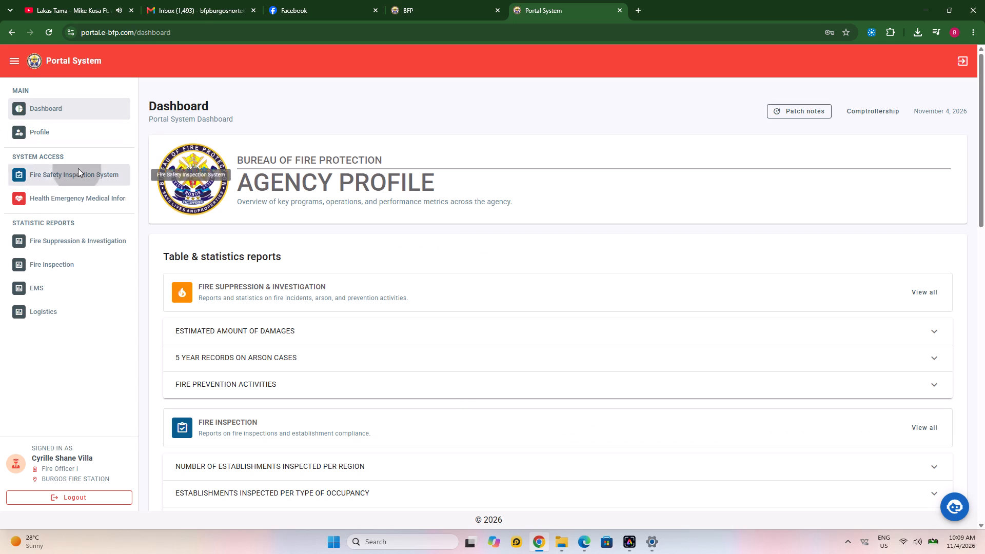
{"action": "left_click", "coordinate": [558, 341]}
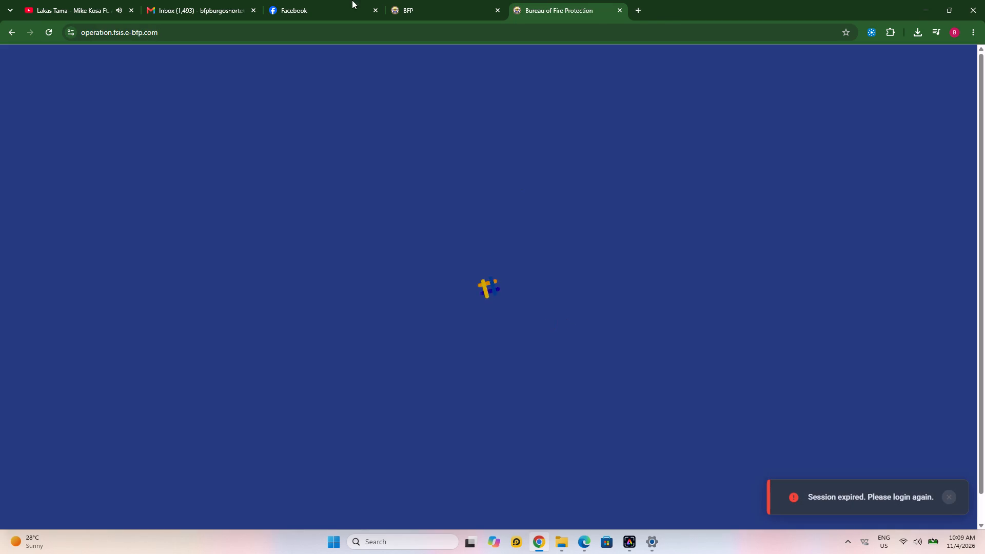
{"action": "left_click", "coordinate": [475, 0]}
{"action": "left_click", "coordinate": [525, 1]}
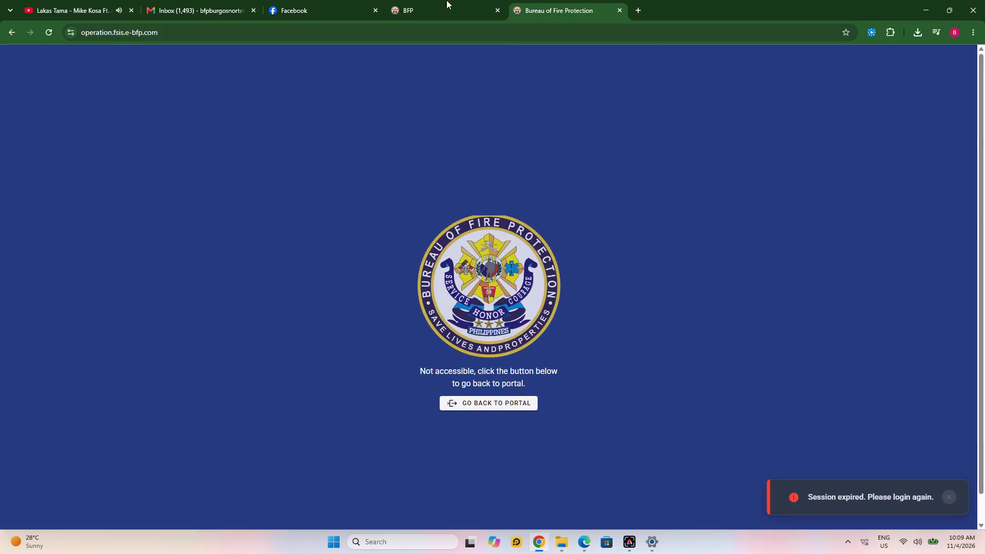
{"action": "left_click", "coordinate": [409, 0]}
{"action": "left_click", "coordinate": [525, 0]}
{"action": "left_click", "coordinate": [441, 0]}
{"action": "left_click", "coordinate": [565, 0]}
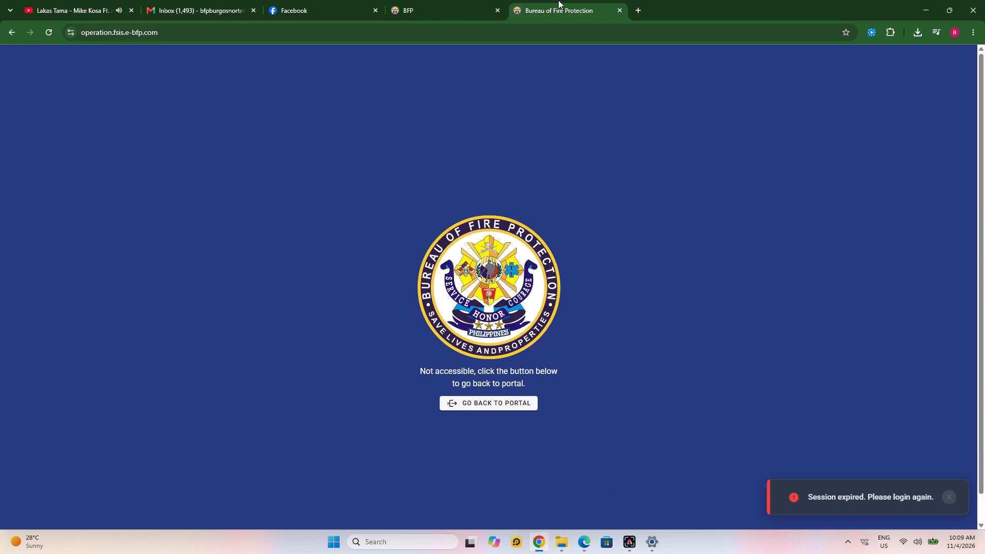
Go back to the portal and open the Fire Safety Inspection System again.
{"action": "left_click", "coordinate": [489, 396]}
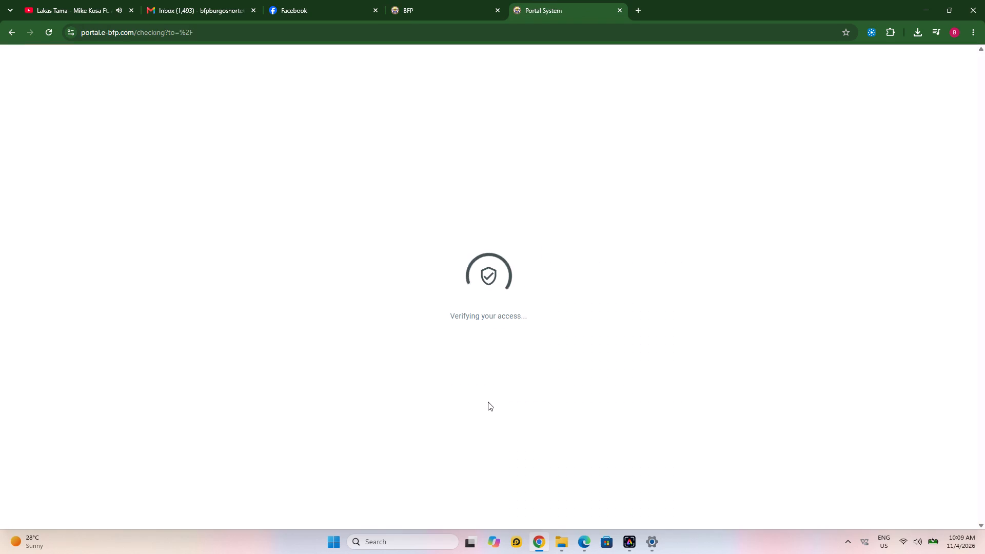
{"action": "left_click", "coordinate": [103, 182]}
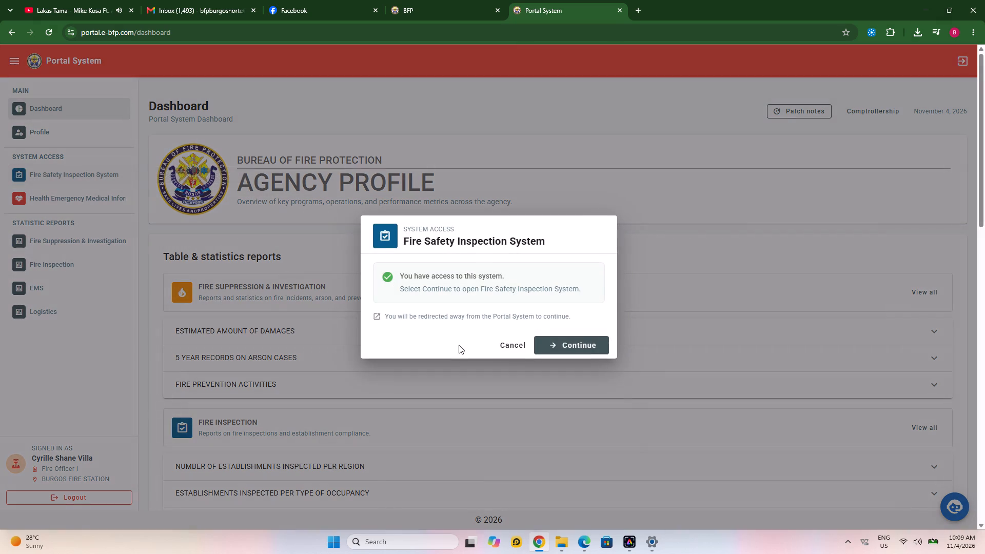
{"action": "left_click", "coordinate": [564, 348]}
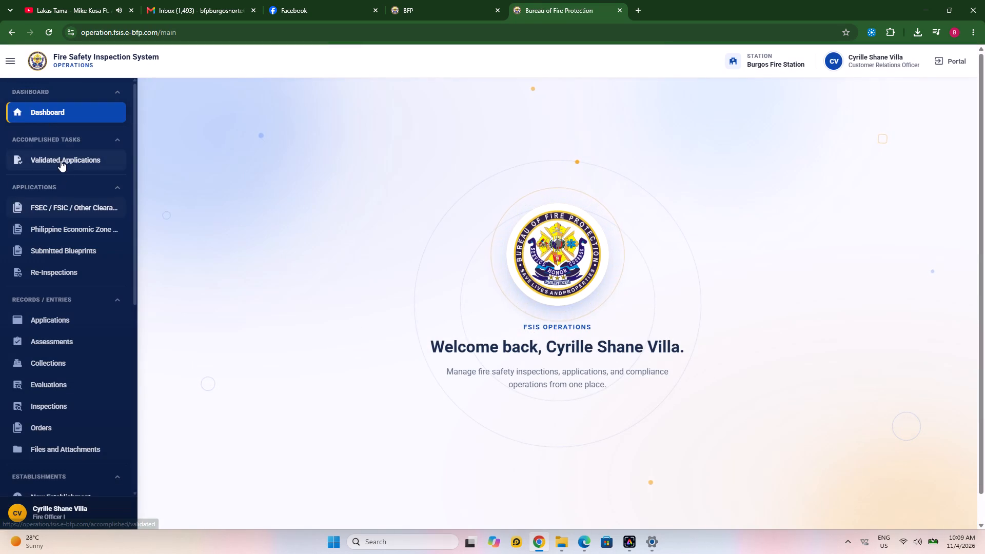
Continue processing the pending FOUR BEDROOM TWO STOREY RESIDENTIAL application to open its completeness check.
{"action": "left_click", "coordinate": [61, 161]}
{"action": "left_click", "coordinate": [67, 208]}
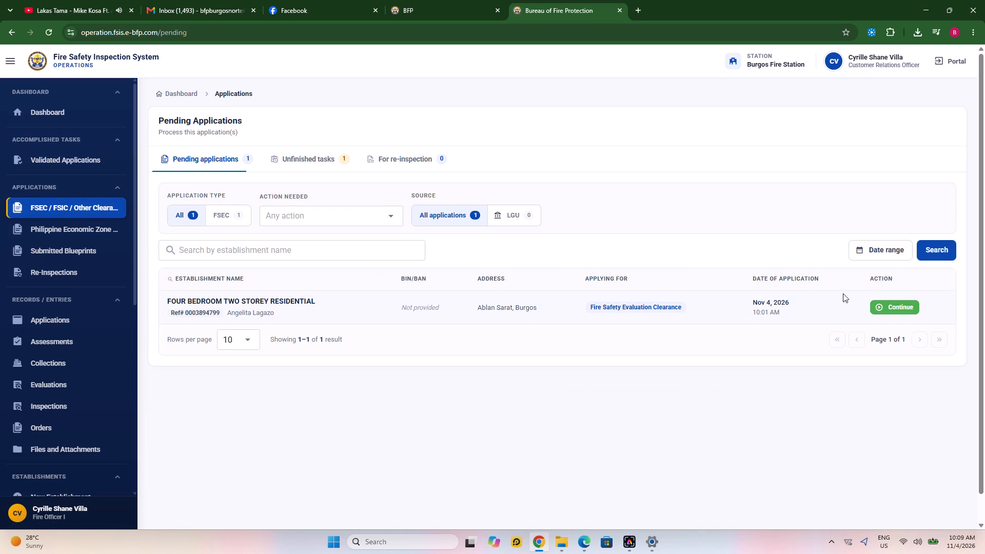
{"action": "left_click", "coordinate": [894, 302]}
{"action": "left_click", "coordinate": [600, 389]}
{"action": "left_click", "coordinate": [600, 402]}
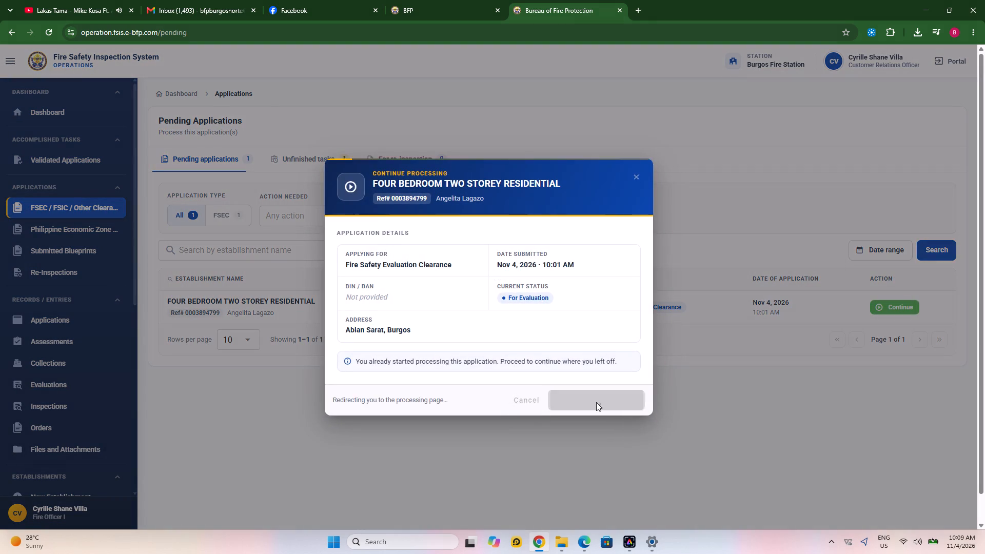
Examine the document list and review statuses in the application's completeness check.
{"action": "scroll", "coordinate": [685, 270], "scroll_direction": "down", "scroll_amount": 5}
{"action": "scroll", "coordinate": [685, 270], "scroll_direction": "up", "scroll_amount": 1}
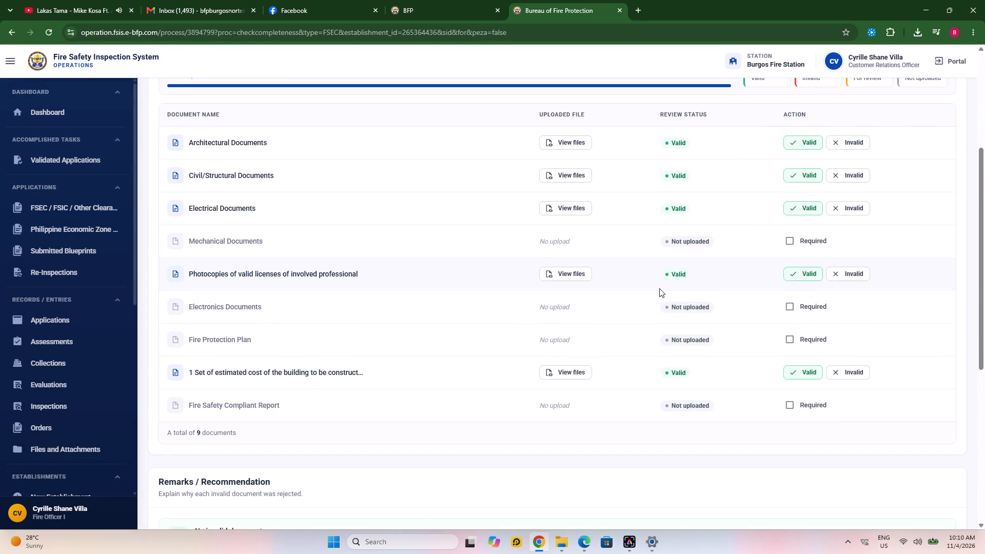
{"action": "scroll", "coordinate": [662, 286], "scroll_direction": "up", "scroll_amount": 1}
{"action": "scroll", "coordinate": [662, 286], "scroll_direction": "down", "scroll_amount": 3}
{"action": "scroll", "coordinate": [662, 286], "scroll_direction": "up", "scroll_amount": 2}
{"action": "scroll", "coordinate": [662, 286], "scroll_direction": "down", "scroll_amount": 1}
{"action": "scroll", "coordinate": [662, 286], "scroll_direction": "up", "scroll_amount": 1}
{"action": "scroll", "coordinate": [662, 288], "scroll_direction": "down", "scroll_amount": 1}
{"action": "scroll", "coordinate": [661, 292], "scroll_direction": "up", "scroll_amount": 1}
{"action": "scroll", "coordinate": [659, 295], "scroll_direction": "down", "scroll_amount": 1}
{"action": "scroll", "coordinate": [609, 350], "scroll_direction": "up", "scroll_amount": 1}
{"action": "scroll", "coordinate": [606, 353], "scroll_direction": "down", "scroll_amount": 3}
Add the Welding, Cutting And Other Hot Work clearance and submit the completeness check.
{"action": "scroll", "coordinate": [578, 382], "scroll_direction": "down", "scroll_amount": 3}
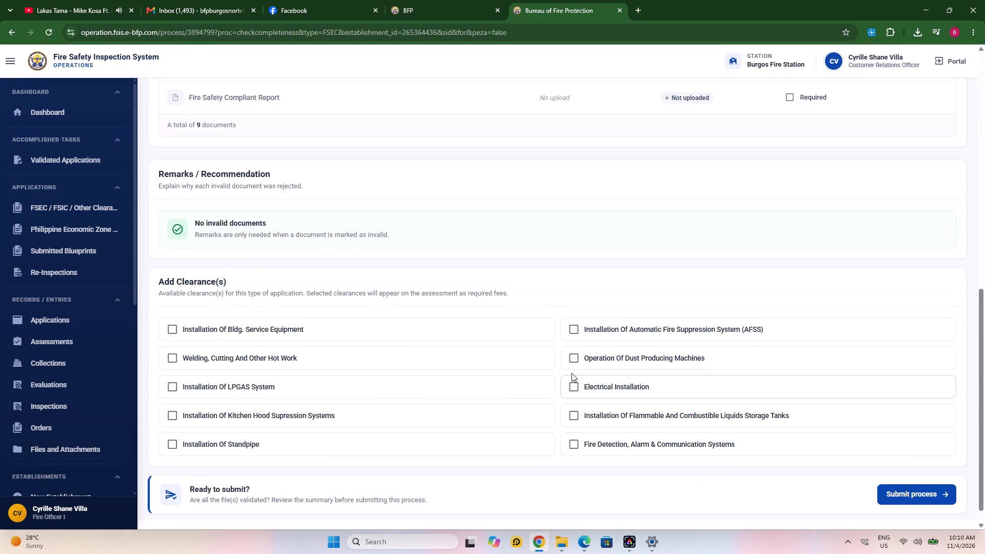
{"action": "left_click", "coordinate": [167, 357]}
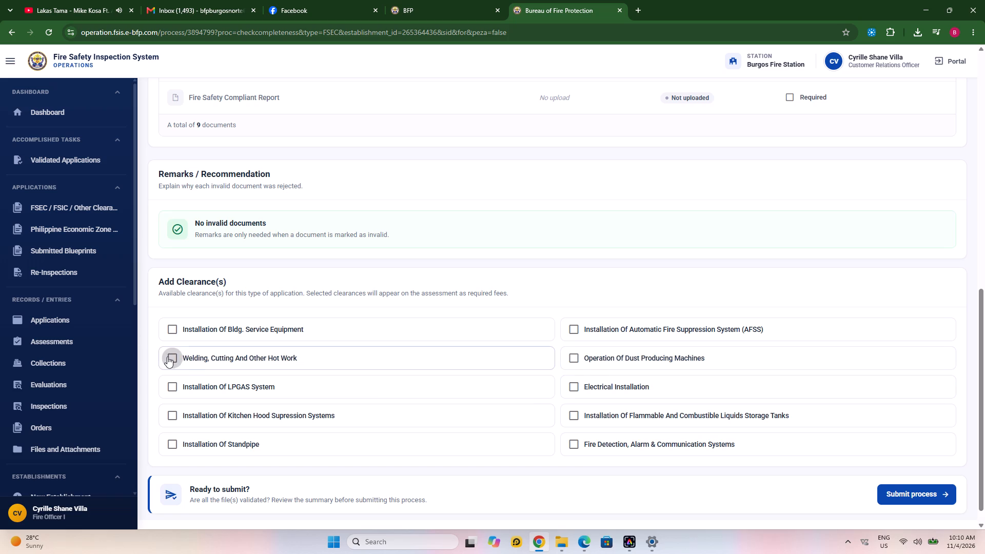
{"action": "scroll", "coordinate": [773, 225], "scroll_direction": "down", "scroll_amount": 2}
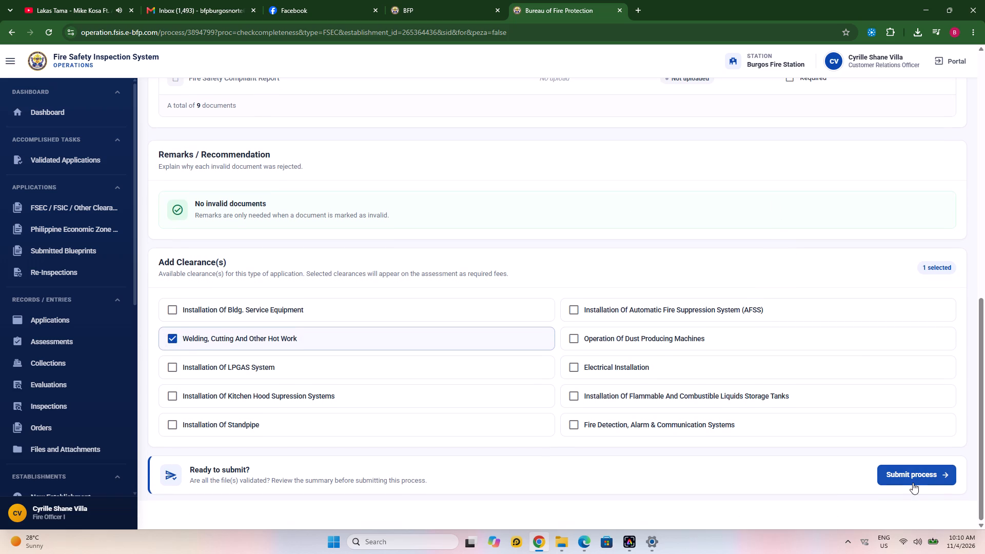
{"action": "left_click", "coordinate": [913, 482]}
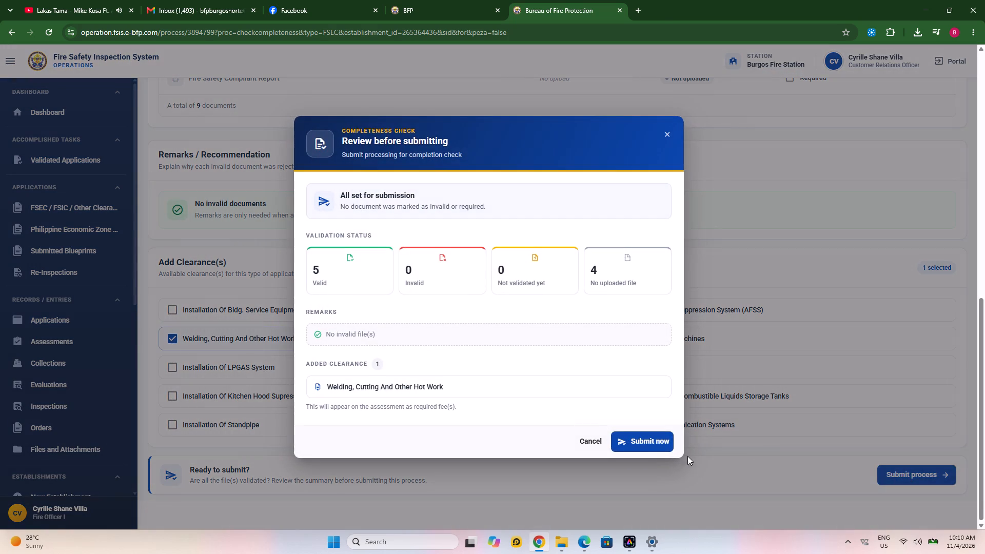
{"action": "left_click", "coordinate": [653, 446]}
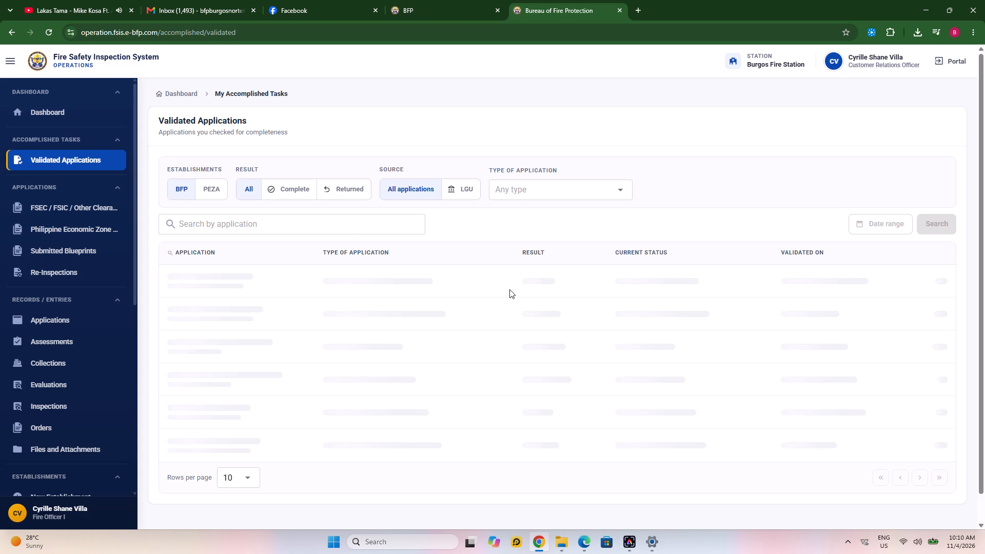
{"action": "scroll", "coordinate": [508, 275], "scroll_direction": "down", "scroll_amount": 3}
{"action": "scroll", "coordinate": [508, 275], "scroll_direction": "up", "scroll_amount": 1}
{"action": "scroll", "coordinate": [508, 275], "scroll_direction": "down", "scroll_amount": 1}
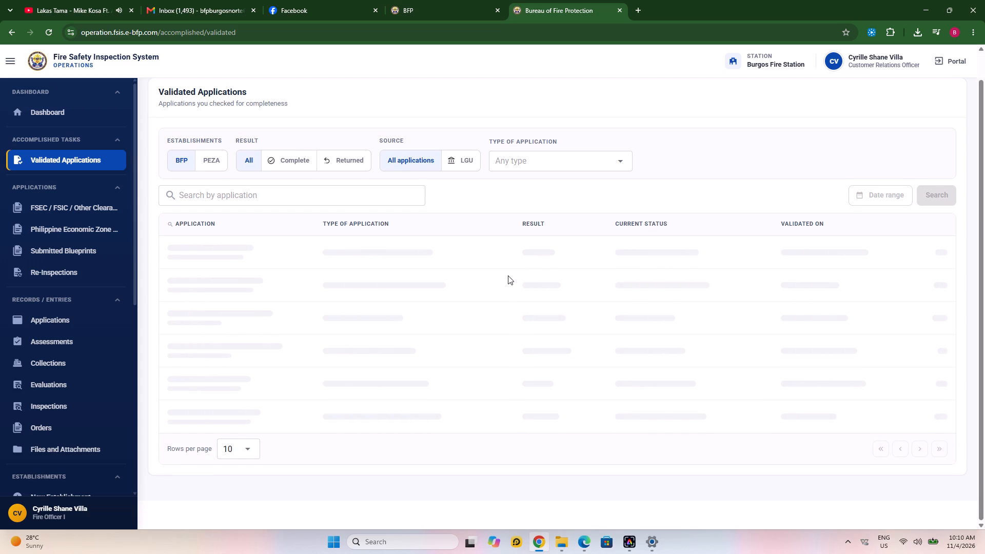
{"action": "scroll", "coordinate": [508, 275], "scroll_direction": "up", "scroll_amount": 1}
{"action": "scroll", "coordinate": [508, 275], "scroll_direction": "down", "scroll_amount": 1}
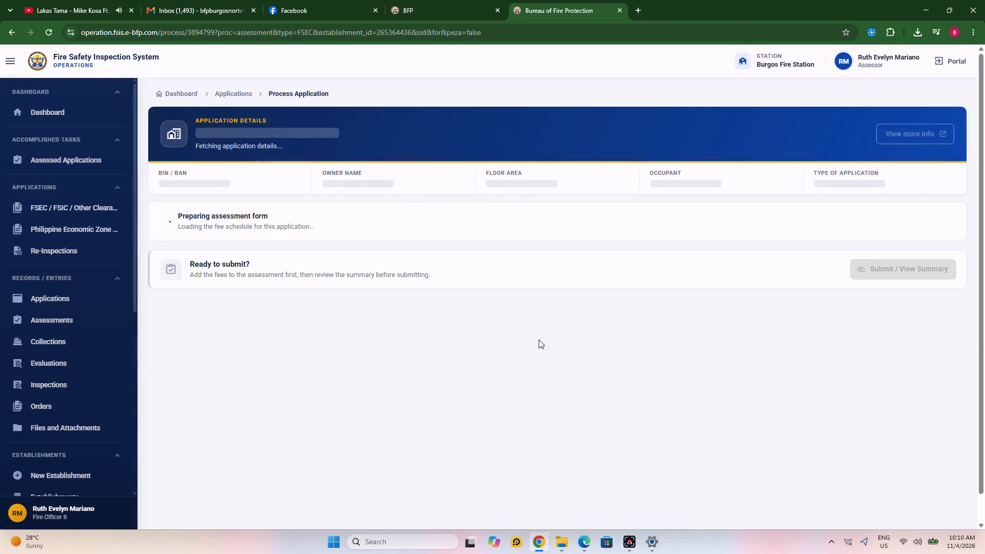
Enter 500 as the basis of computation for the Welding, Cutting And Other Hot Work clearance under Other Clearances.
{"action": "scroll", "coordinate": [621, 333], "scroll_direction": "down", "scroll_amount": 2}
{"action": "scroll", "coordinate": [621, 333], "scroll_direction": "up", "scroll_amount": 1}
{"action": "scroll", "coordinate": [621, 333], "scroll_direction": "down", "scroll_amount": 1}
{"action": "scroll", "coordinate": [621, 333], "scroll_direction": "up", "scroll_amount": 1}
{"action": "scroll", "coordinate": [621, 333], "scroll_direction": "down", "scroll_amount": 1}
{"action": "scroll", "coordinate": [621, 333], "scroll_direction": "up", "scroll_amount": 1}
{"action": "scroll", "coordinate": [621, 333], "scroll_direction": "down", "scroll_amount": 8}
{"action": "scroll", "coordinate": [621, 331], "scroll_direction": "up", "scroll_amount": 1}
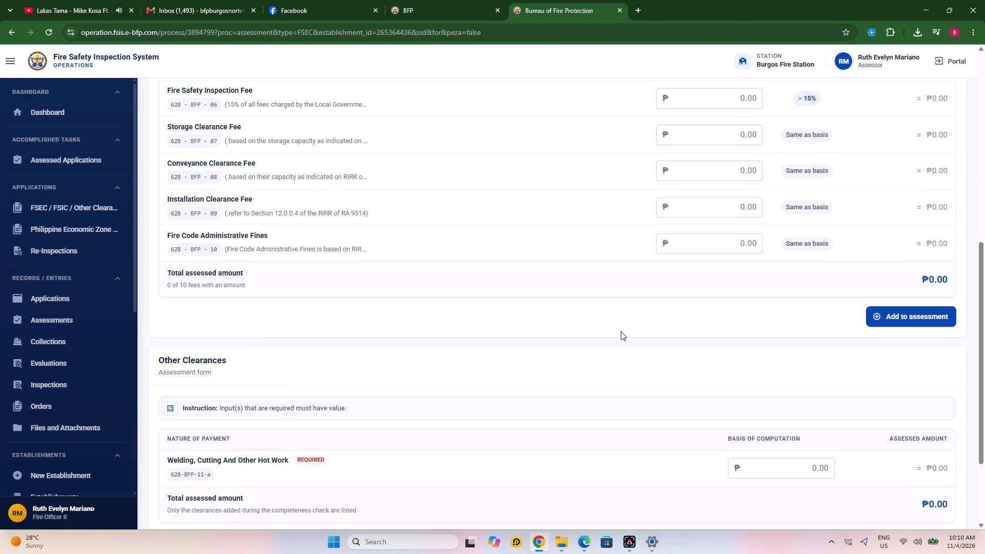
{"action": "left_click", "coordinate": [782, 478]}
{"action": "left_click", "coordinate": [785, 472]}
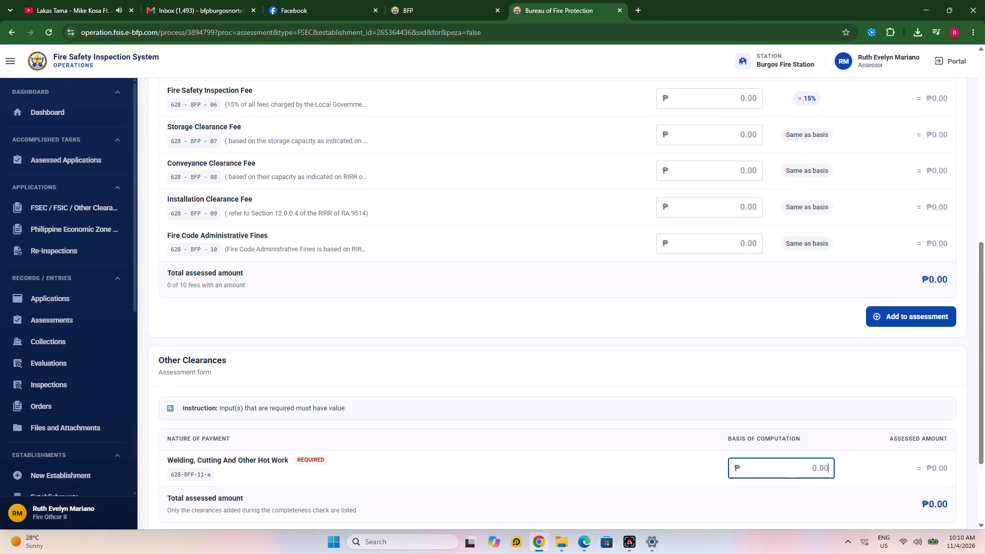
{"action": "key", "text": "5"}
{"action": "key", "text": "0"}
{"action": "key", "text": "0"}
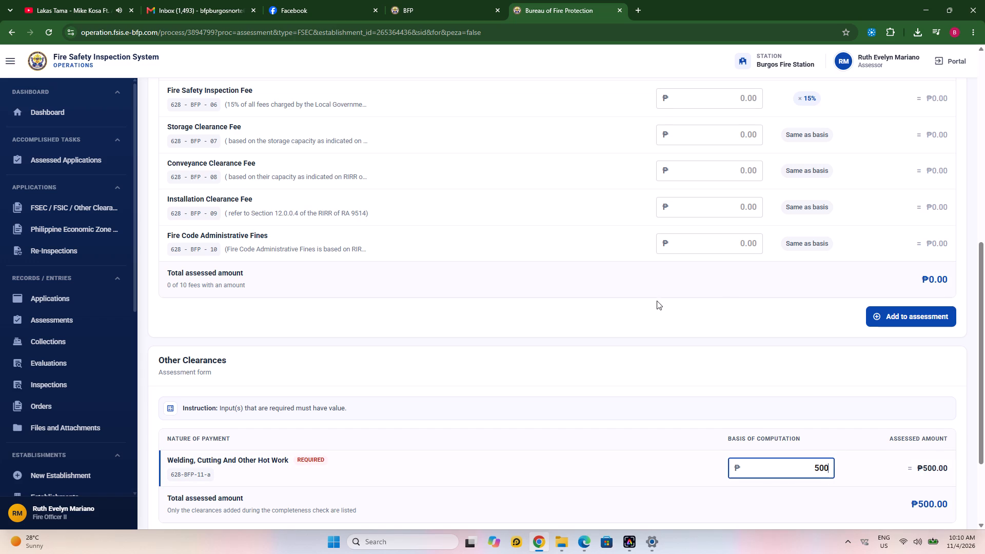
Enter 400504.5 as the basis of computation for the Fire Code Construction Tax.
{"action": "scroll", "coordinate": [657, 301], "scroll_direction": "down", "scroll_amount": 3}
{"action": "scroll", "coordinate": [658, 304], "scroll_direction": "up", "scroll_amount": 1}
{"action": "scroll", "coordinate": [658, 304], "scroll_direction": "down", "scroll_amount": 1}
{"action": "scroll", "coordinate": [669, 272], "scroll_direction": "up", "scroll_amount": 7}
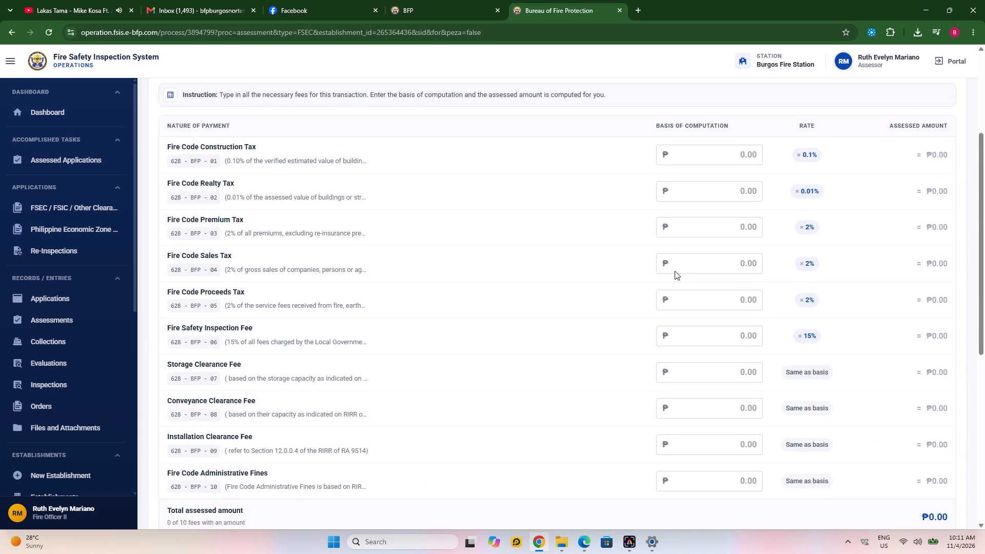
{"action": "scroll", "coordinate": [675, 271], "scroll_direction": "up", "scroll_amount": 3}
{"action": "scroll", "coordinate": [674, 285], "scroll_direction": "down", "scroll_amount": 1}
{"action": "scroll", "coordinate": [674, 286], "scroll_direction": "up", "scroll_amount": 1}
{"action": "scroll", "coordinate": [674, 286], "scroll_direction": "down", "scroll_amount": 1}
{"action": "left_click", "coordinate": [706, 253]}
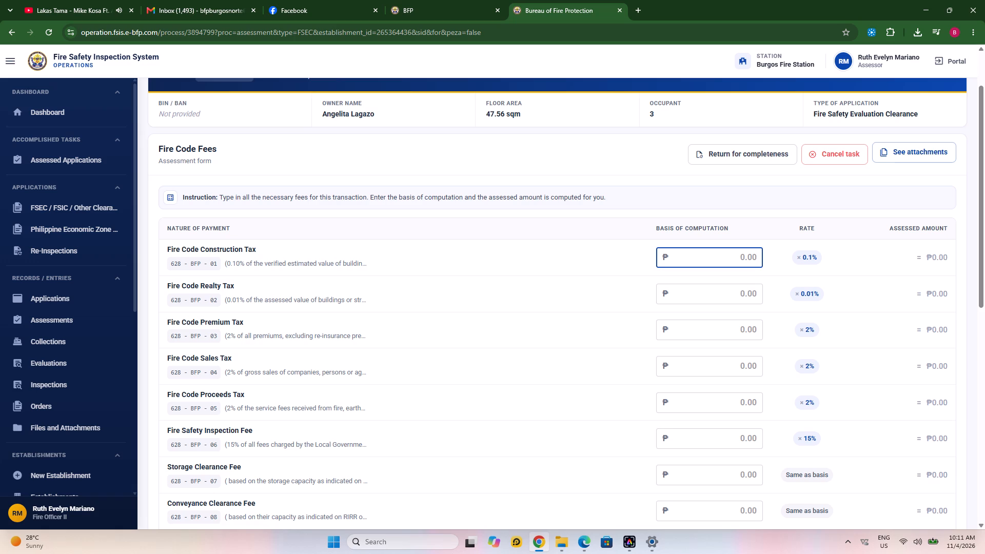
{"action": "key", "text": "Right"}
{"action": "type", "text": "400"}
{"action": "type", "text": "504.5"}
{"action": "left_click", "coordinate": [648, 291]}
Add the Fire Code Fees and the Other Clearances amounts to the assessment.
{"action": "scroll", "coordinate": [649, 292], "scroll_direction": "down", "scroll_amount": 8}
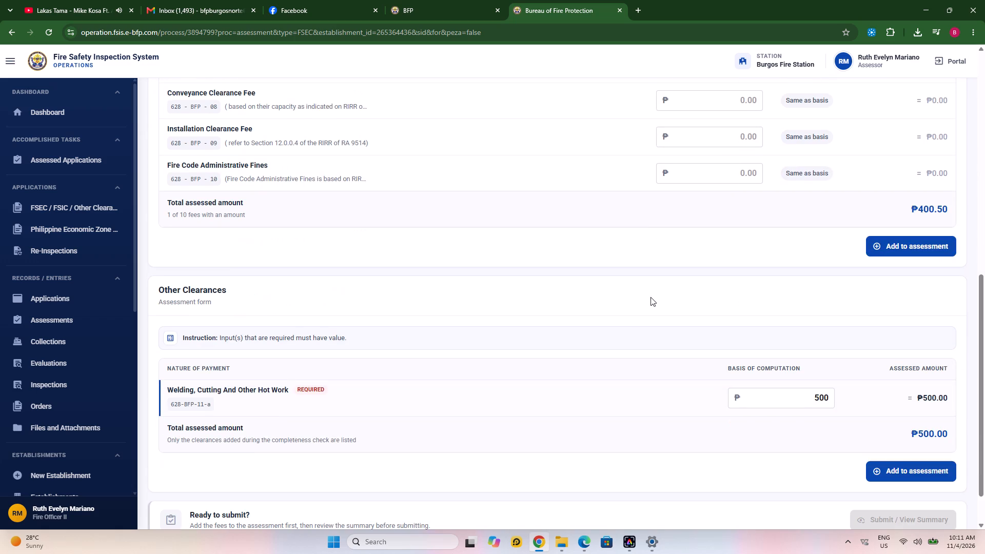
{"action": "left_click", "coordinate": [645, 298]}
{"action": "scroll", "coordinate": [646, 297], "scroll_direction": "down", "scroll_amount": 1}
{"action": "scroll", "coordinate": [646, 297], "scroll_direction": "up", "scroll_amount": 2}
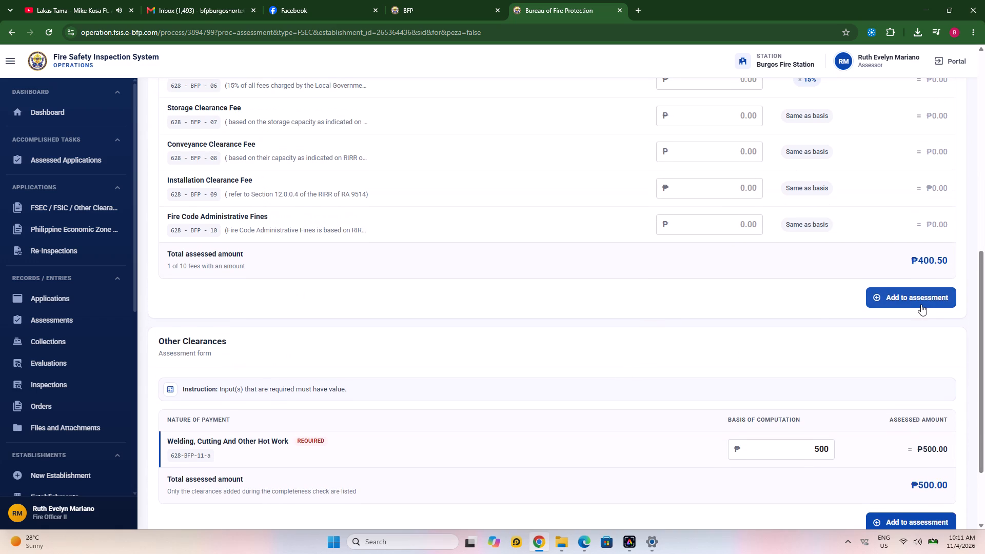
{"action": "scroll", "coordinate": [691, 350], "scroll_direction": "down", "scroll_amount": 1}
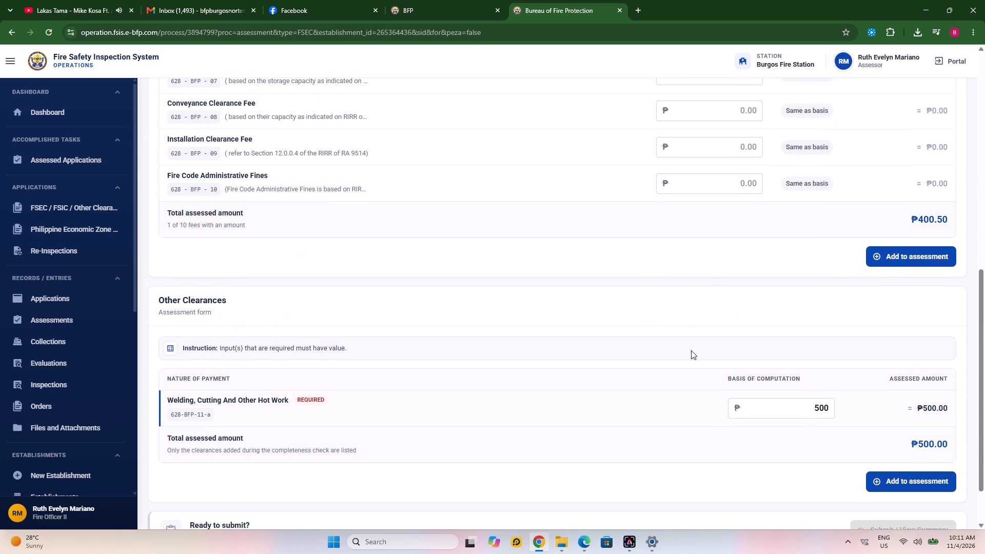
{"action": "scroll", "coordinate": [691, 350], "scroll_direction": "up", "scroll_amount": 1}
{"action": "scroll", "coordinate": [691, 350], "scroll_direction": "down", "scroll_amount": 1}
{"action": "scroll", "coordinate": [702, 346], "scroll_direction": "up", "scroll_amount": 1}
{"action": "scroll", "coordinate": [702, 346], "scroll_direction": "down", "scroll_amount": 1}
{"action": "scroll", "coordinate": [702, 346], "scroll_direction": "up", "scroll_amount": 2}
{"action": "left_click", "coordinate": [888, 353]}
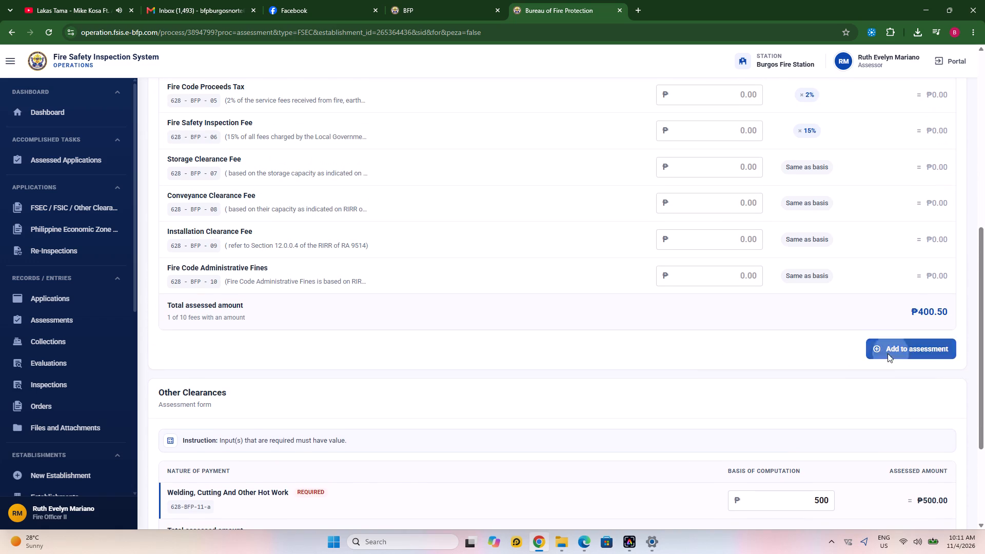
{"action": "left_click", "coordinate": [895, 415]}
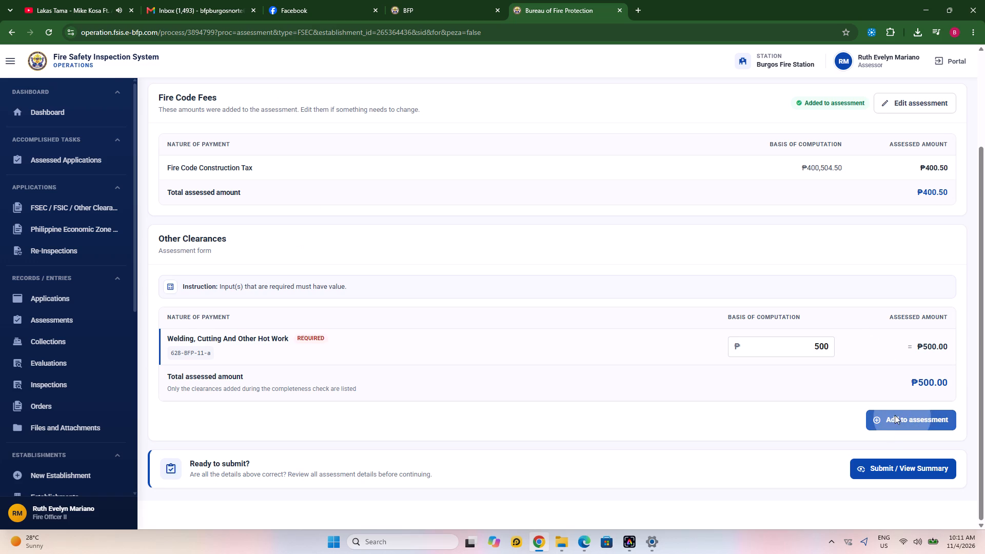
Open the assessment summary for the four-bedroom two-storey residential application and submit the assessment.
{"action": "scroll", "coordinate": [796, 364], "scroll_direction": "down", "scroll_amount": 2}
{"action": "scroll", "coordinate": [796, 364], "scroll_direction": "up", "scroll_amount": 2}
{"action": "scroll", "coordinate": [841, 428], "scroll_direction": "down", "scroll_amount": 1}
{"action": "scroll", "coordinate": [841, 428], "scroll_direction": "up", "scroll_amount": 1}
{"action": "scroll", "coordinate": [841, 428], "scroll_direction": "down", "scroll_amount": 1}
{"action": "scroll", "coordinate": [840, 432], "scroll_direction": "up", "scroll_amount": 1}
{"action": "scroll", "coordinate": [840, 436], "scroll_direction": "down", "scroll_amount": 3}
{"action": "left_click", "coordinate": [875, 471]}
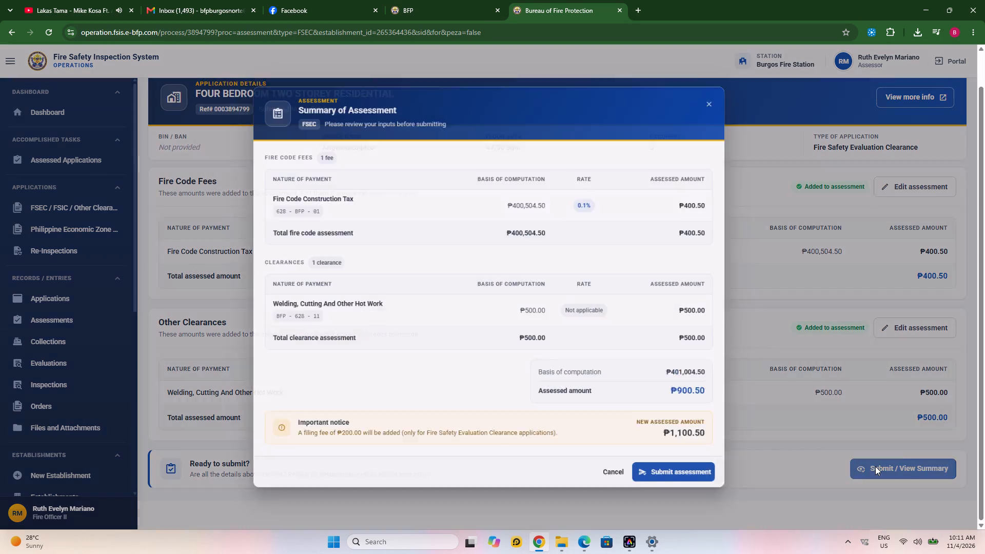
{"action": "left_click", "coordinate": [688, 486]}
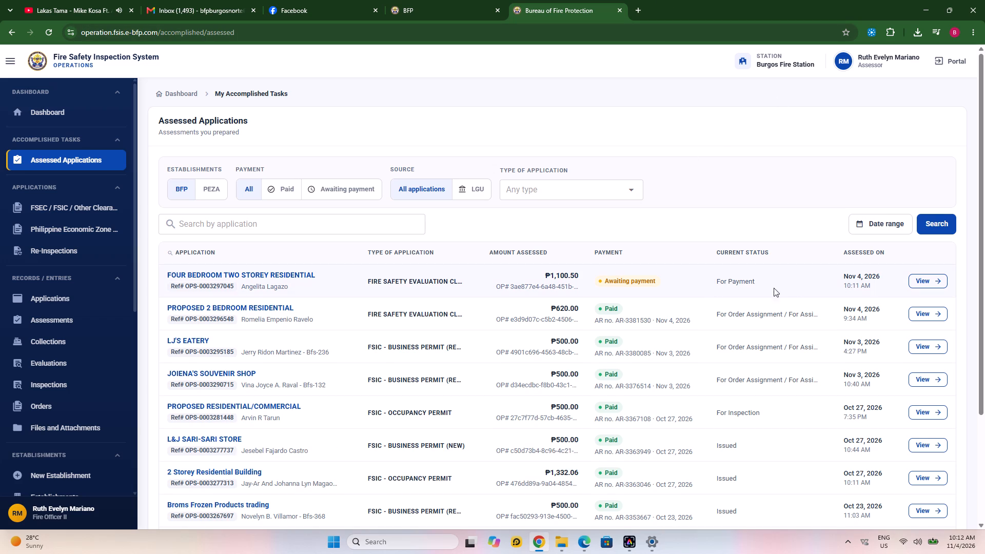
Switch to the applicant portal and open the assessed FOUR BEDROOM TWO STOREY RESIDENTIAL application from the ongoing applications.
{"action": "left_click", "coordinate": [464, 0]}
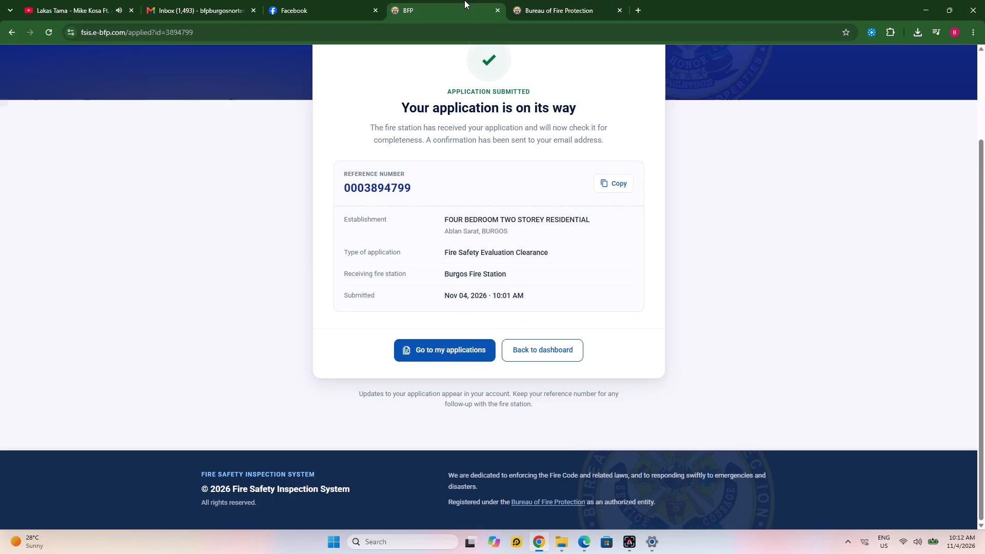
{"action": "left_click", "coordinate": [458, 354]}
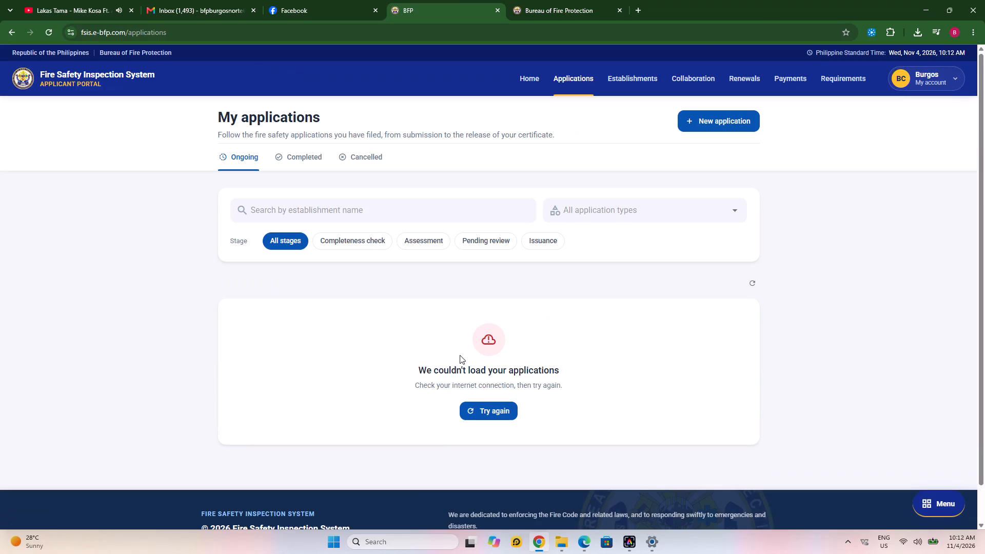
{"action": "left_click", "coordinate": [479, 408]}
{"action": "left_click", "coordinate": [240, 163]}
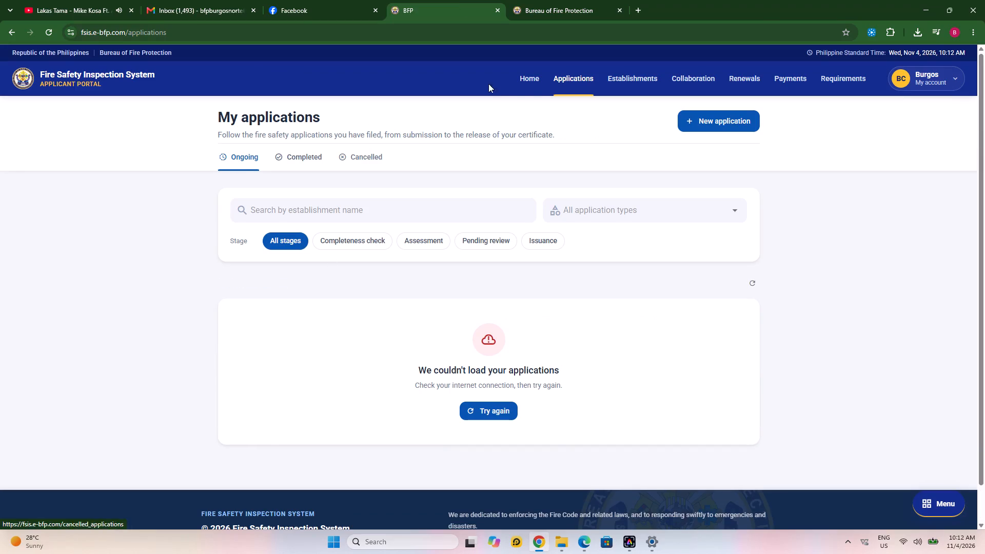
{"action": "left_click", "coordinate": [531, 84]}
{"action": "left_click", "coordinate": [678, 353]}
{"action": "left_click", "coordinate": [679, 348]}
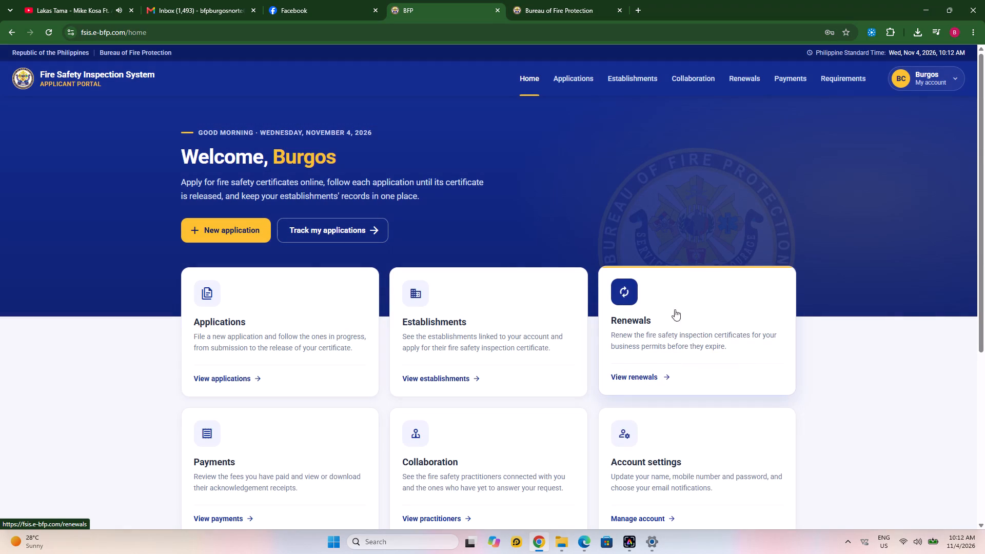
{"action": "left_click", "coordinate": [275, 314]}
{"action": "left_click", "coordinate": [682, 370]}
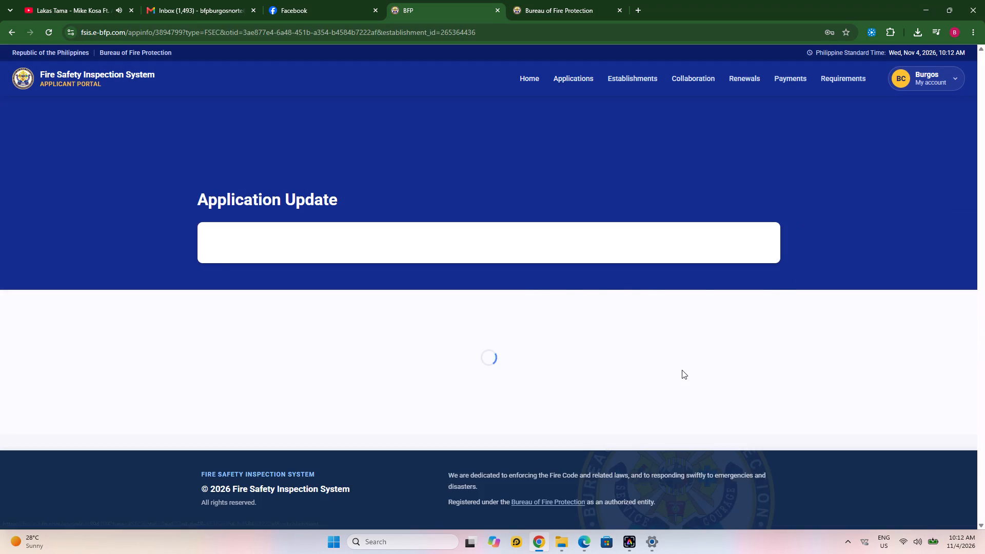
Choose to pay the whole amount of the Fire Construction Tax and proceed with the payment through the Paymaya gateway.
{"action": "scroll", "coordinate": [682, 370], "scroll_direction": "up", "scroll_amount": 1}
{"action": "scroll", "coordinate": [626, 432], "scroll_direction": "down", "scroll_amount": 9}
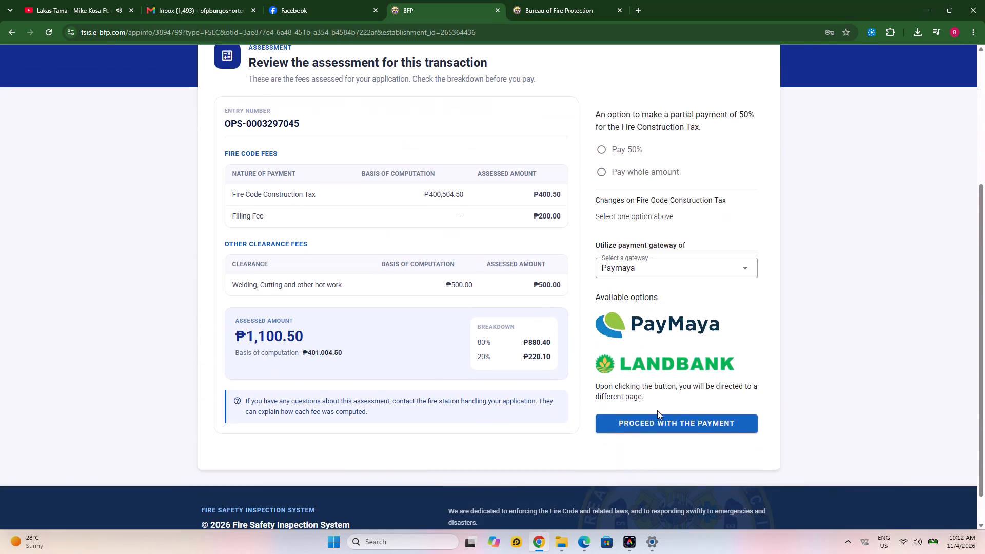
{"action": "left_click", "coordinate": [625, 387]}
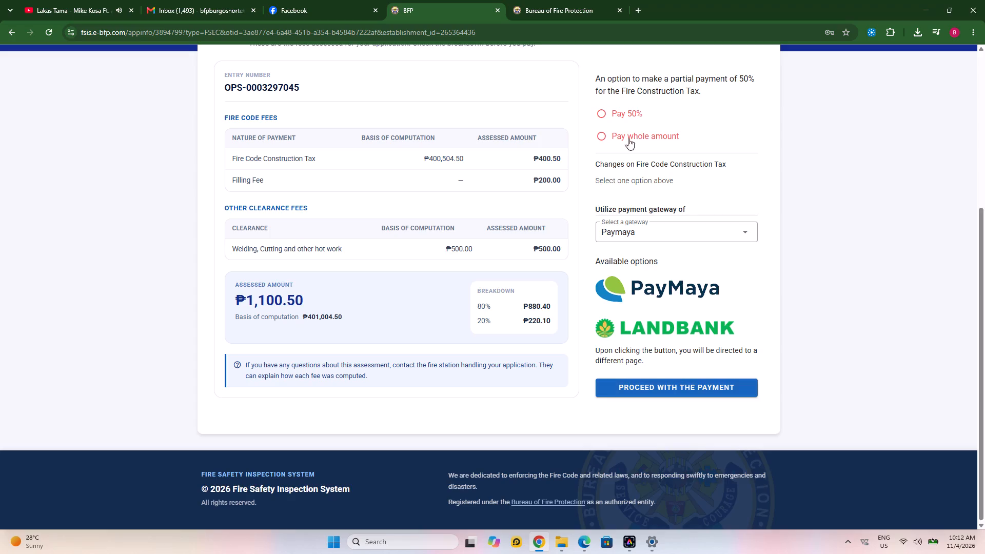
{"action": "left_click", "coordinate": [639, 136]}
{"action": "left_click", "coordinate": [629, 408]}
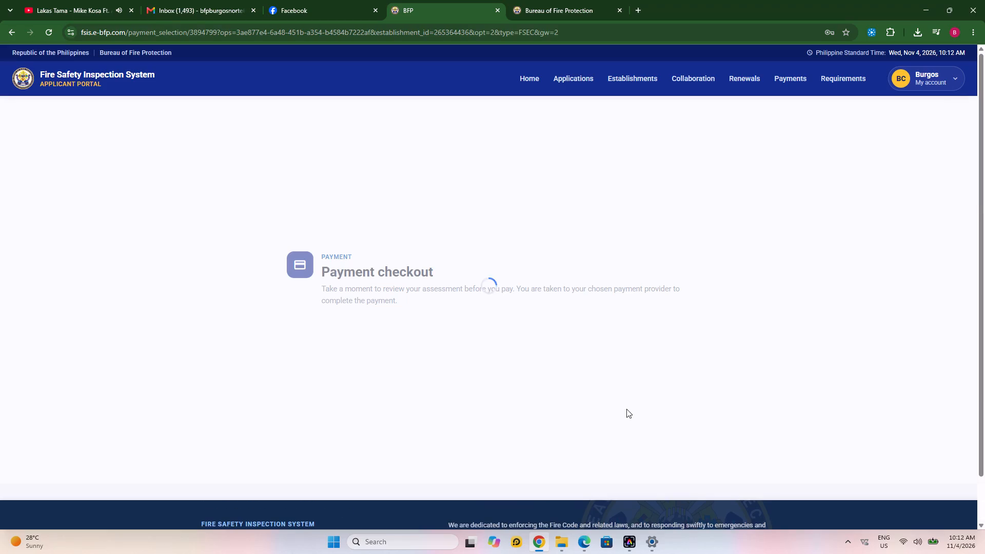
Select Pay with paymaya as the payment method at checkout and start the payment.
{"action": "scroll", "coordinate": [558, 251], "scroll_direction": "down", "scroll_amount": 2}
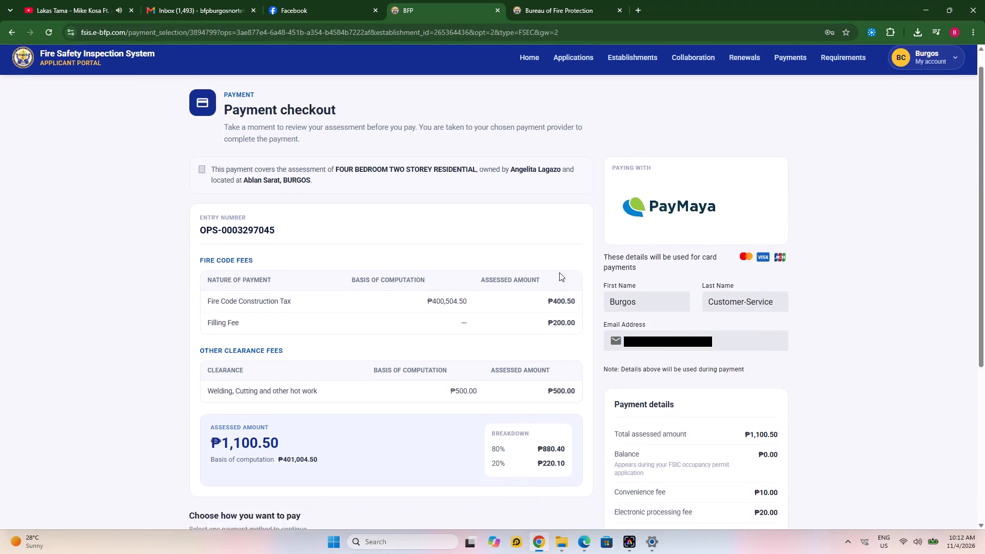
{"action": "scroll", "coordinate": [510, 347], "scroll_direction": "down", "scroll_amount": 1}
{"action": "scroll", "coordinate": [509, 352], "scroll_direction": "up", "scroll_amount": 1}
{"action": "left_click", "coordinate": [501, 491]}
{"action": "left_click", "coordinate": [637, 521]}
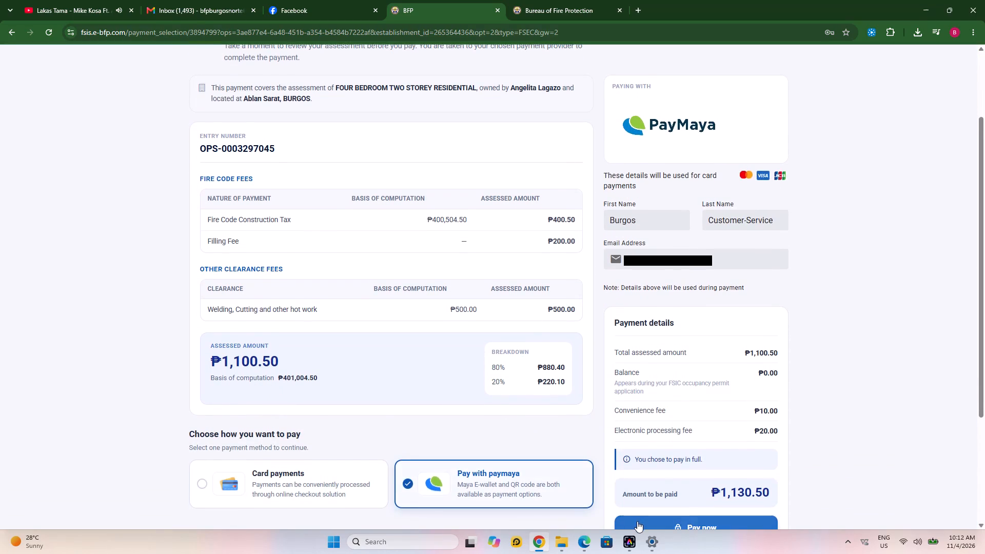
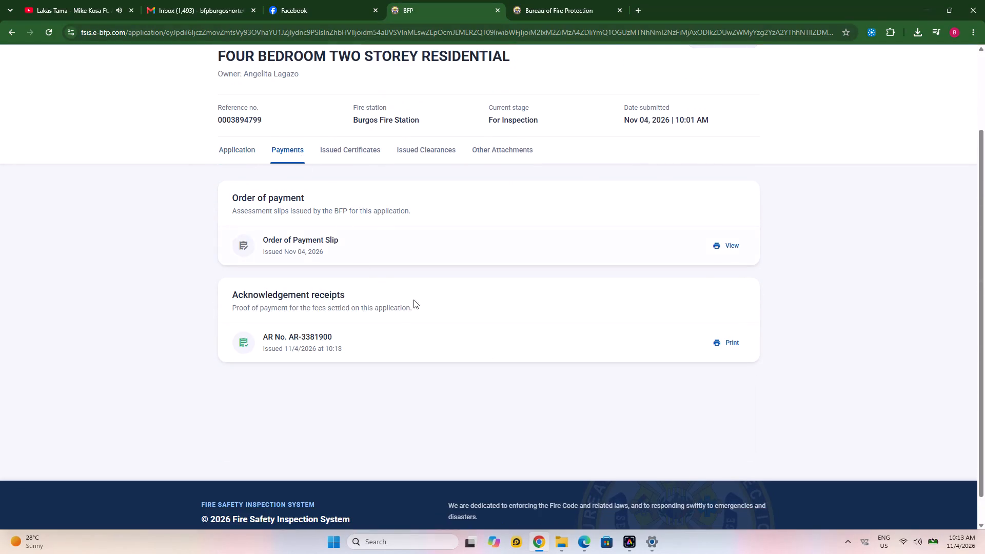
Open the Order of Payment Slip, raise its copy count, print it on the EPSON L5590 Series, and close the slip.
{"action": "left_click", "coordinate": [731, 242]}
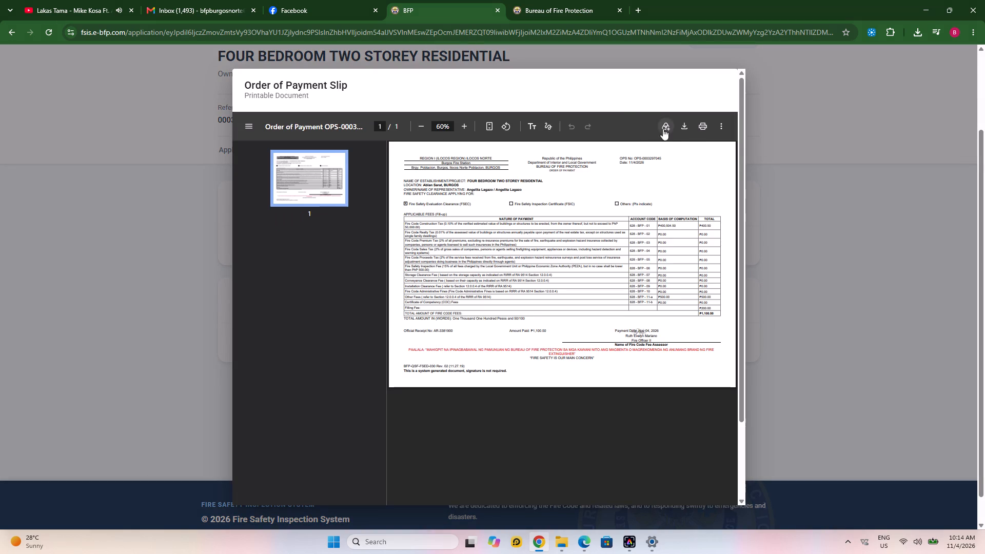
{"action": "left_click", "coordinate": [696, 127]}
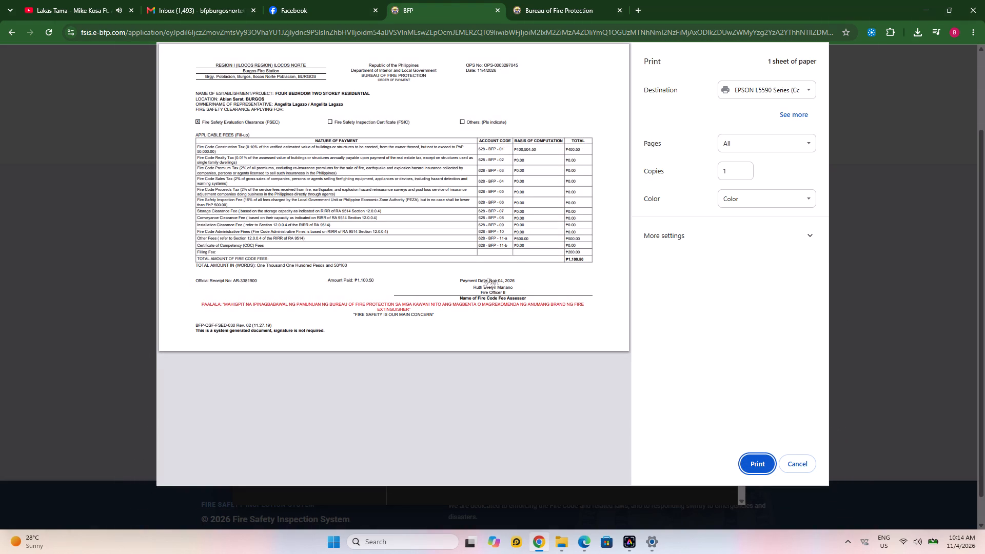
{"action": "left_click", "coordinate": [744, 167]}
{"action": "left_click", "coordinate": [750, 456]}
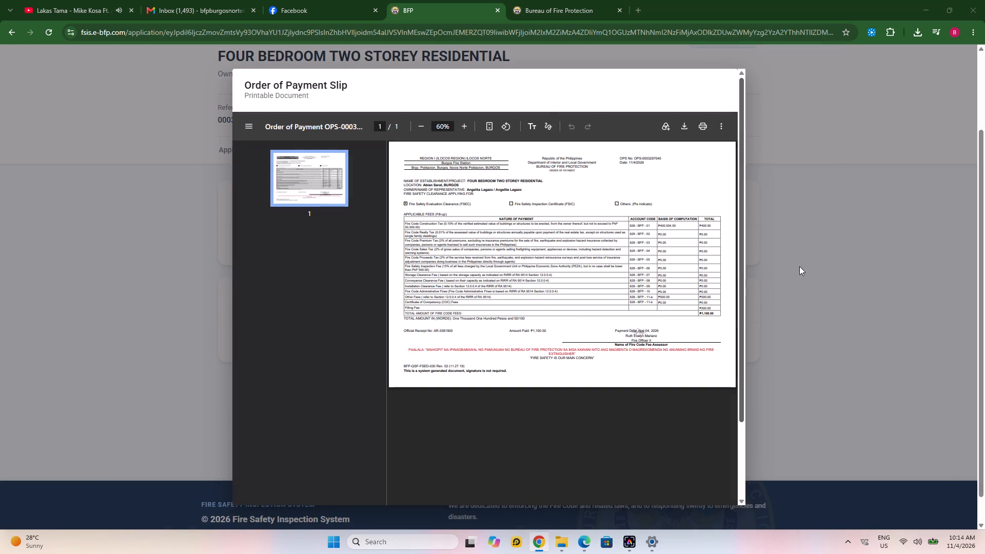
{"action": "left_click", "coordinate": [813, 265]}
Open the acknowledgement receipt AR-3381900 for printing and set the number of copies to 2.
{"action": "left_click", "coordinate": [715, 349]}
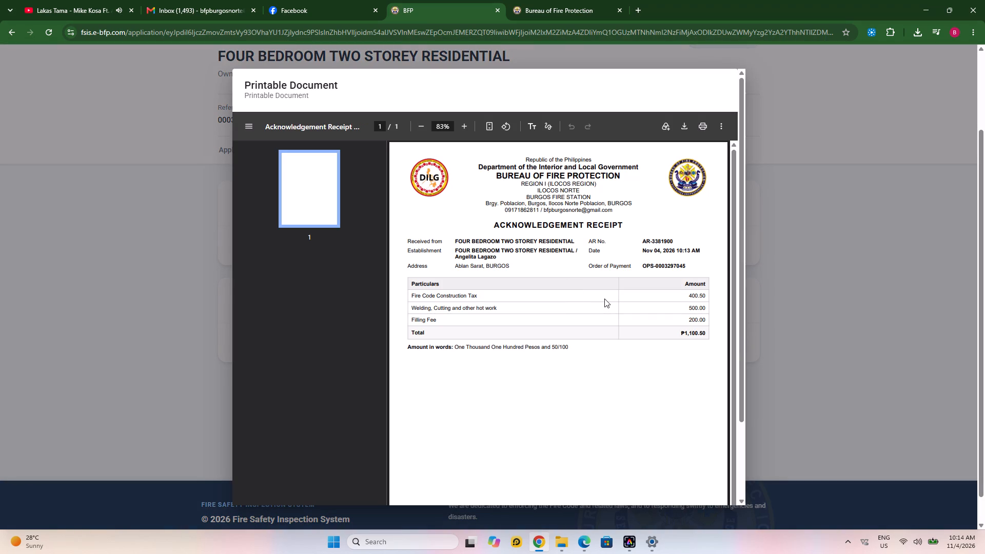
{"action": "left_click", "coordinate": [708, 126]}
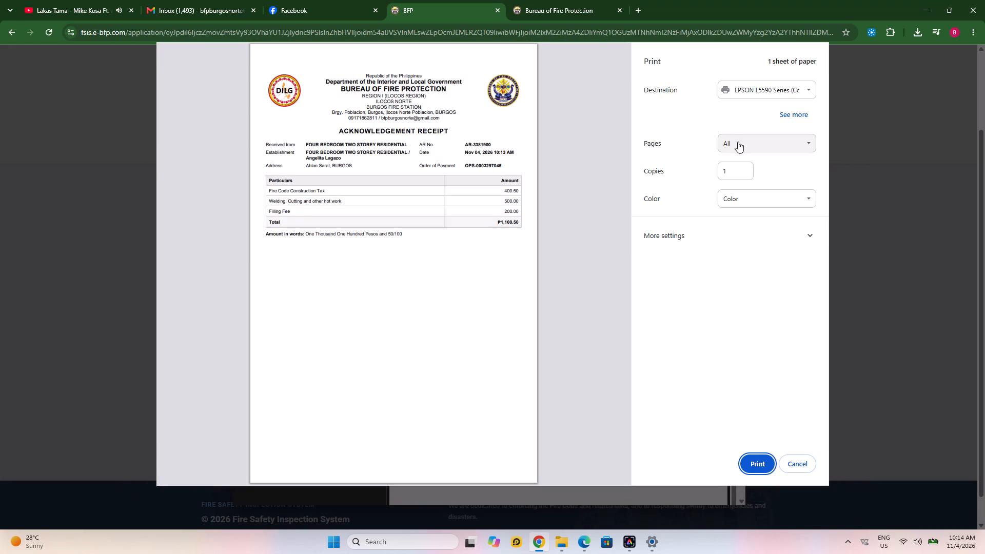
{"action": "left_click", "coordinate": [744, 170]}
Switch to YouTube, skip the ad, and play Shaggy - It Wasn't Me (Lyrics) from the mix playlist.
{"action": "left_click", "coordinate": [76, 4]}
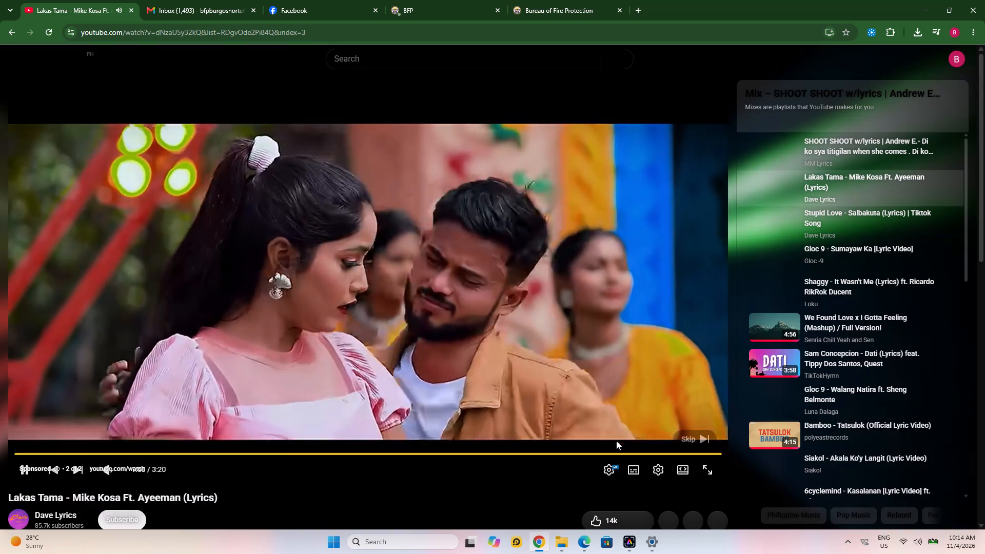
{"action": "left_click", "coordinate": [689, 446]}
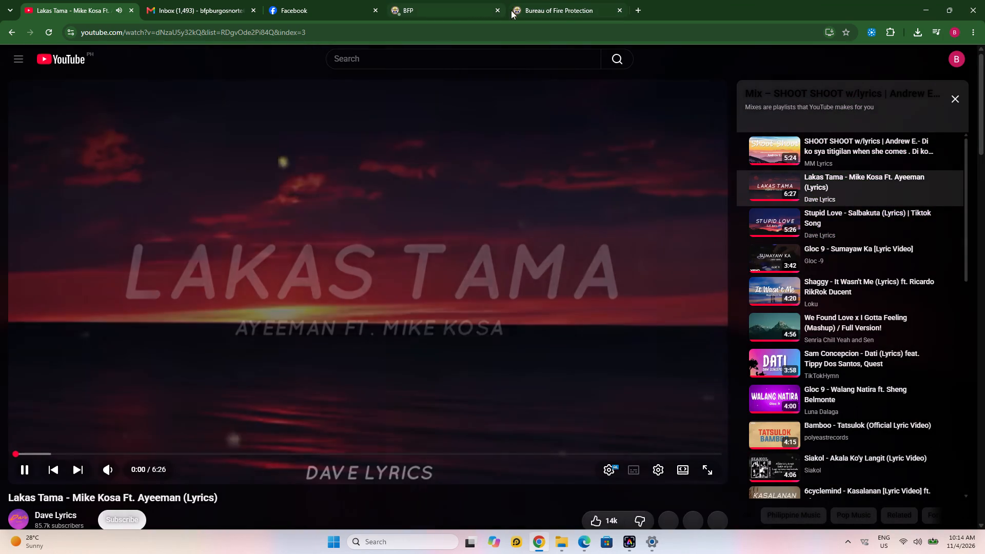
{"action": "left_click", "coordinate": [765, 290]}
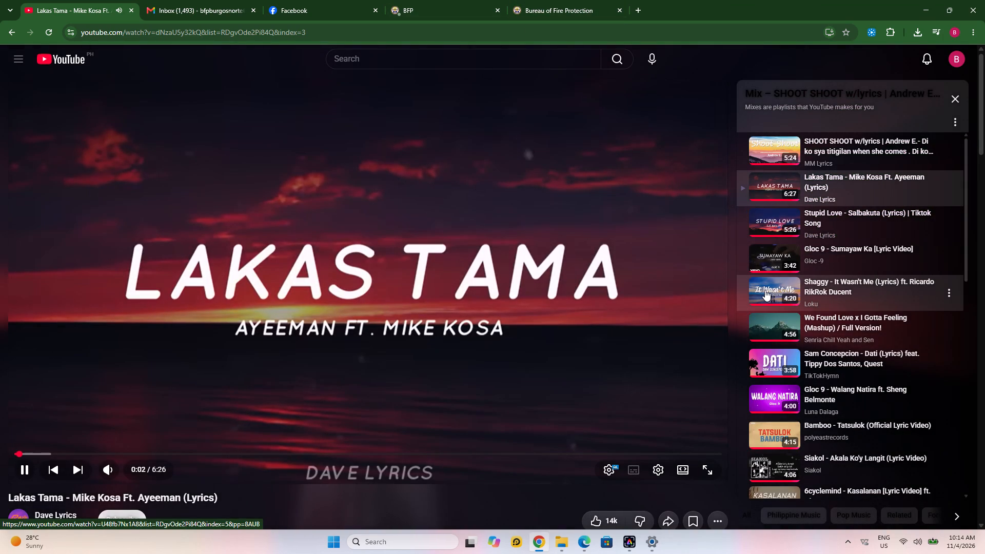
Return to the applicant portal's pending print of the acknowledgement receipt and send it to the EPSON L5590 Series printer.
{"action": "left_click", "coordinate": [543, 1]}
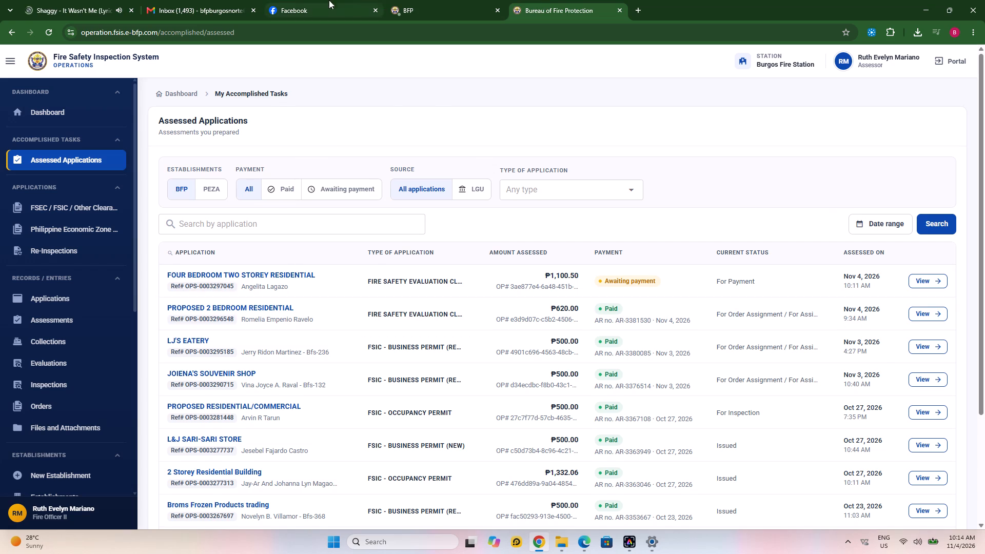
{"action": "left_click", "coordinate": [430, 0]}
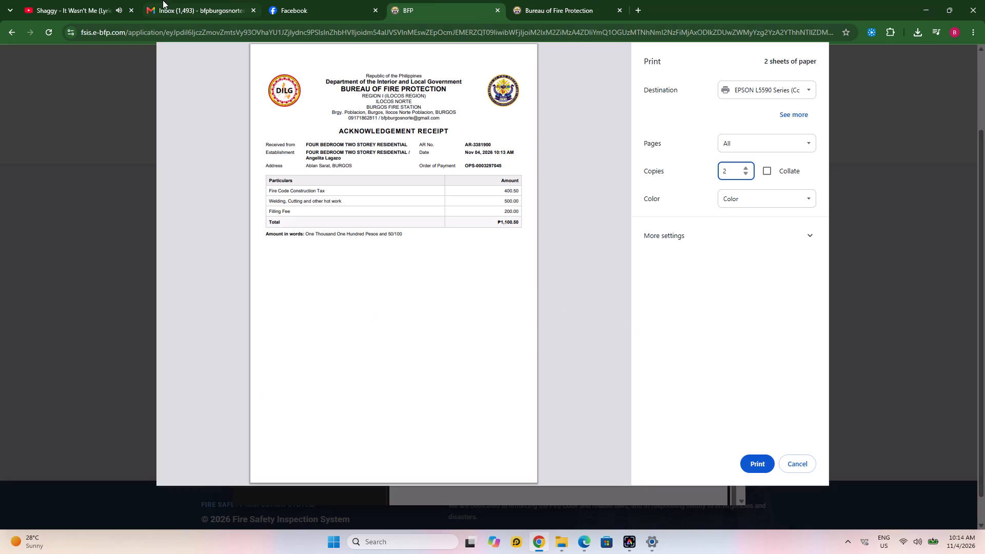
{"action": "left_click", "coordinate": [751, 465]}
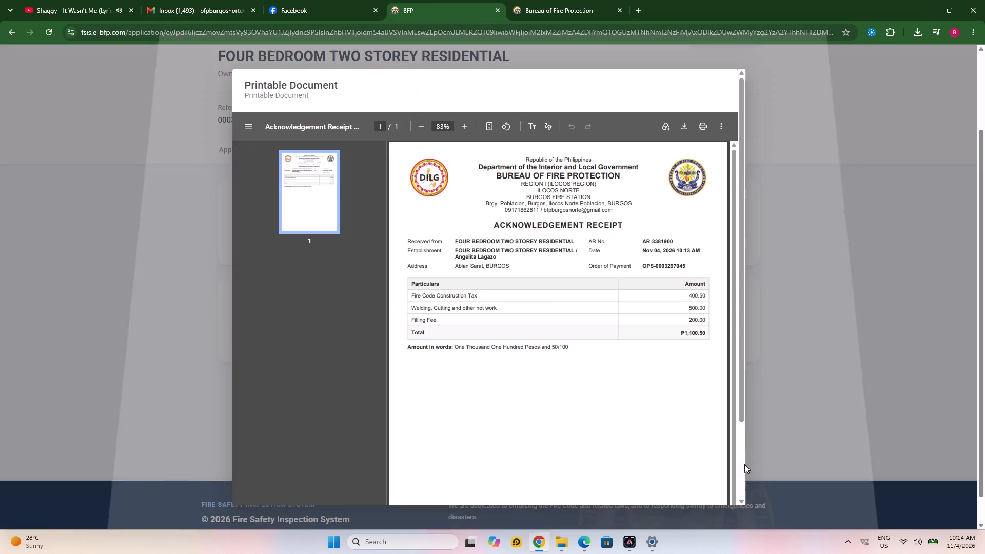
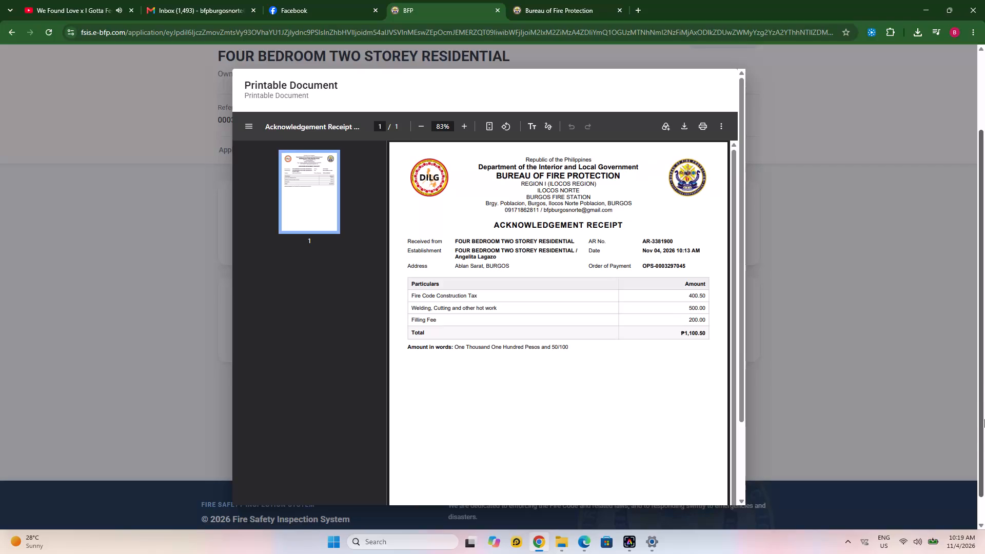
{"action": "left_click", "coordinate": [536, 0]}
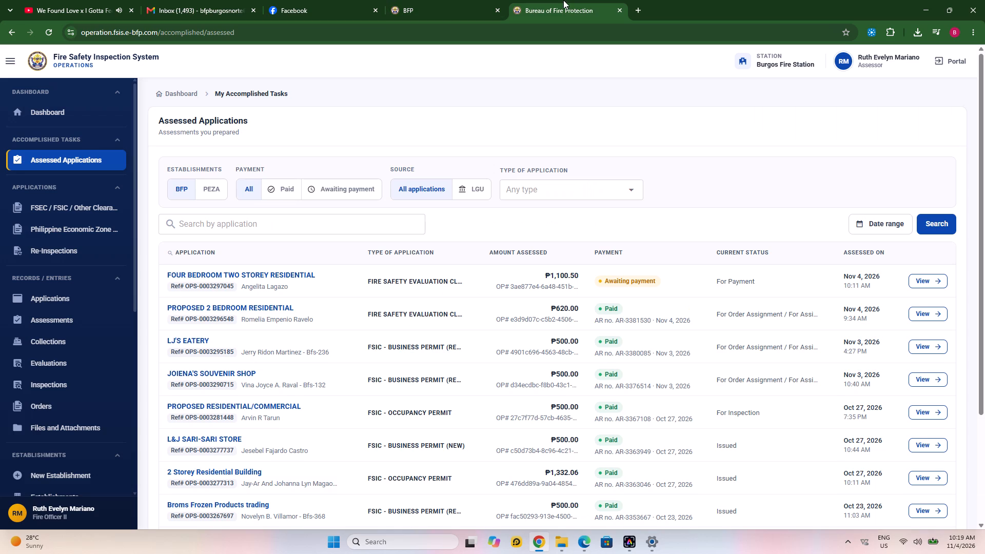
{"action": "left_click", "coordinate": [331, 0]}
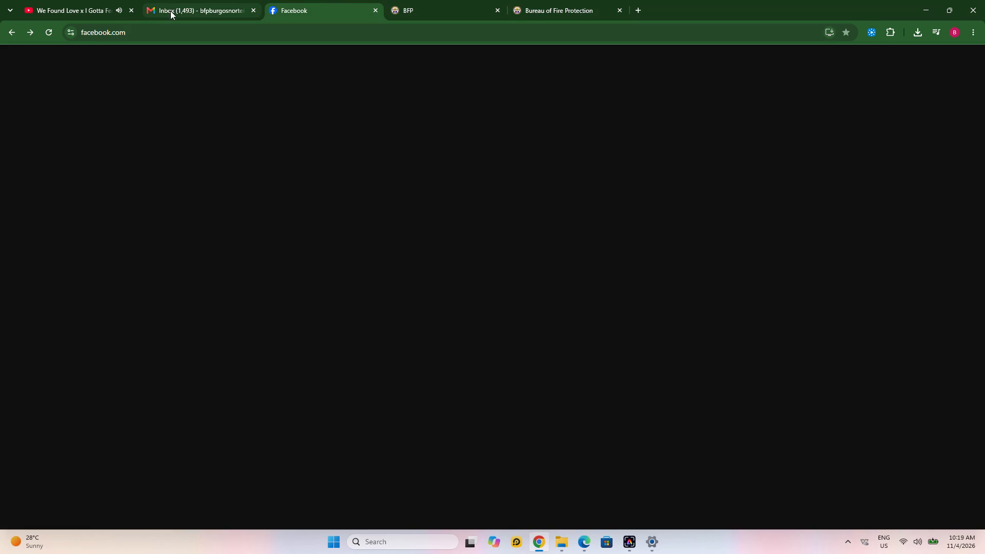
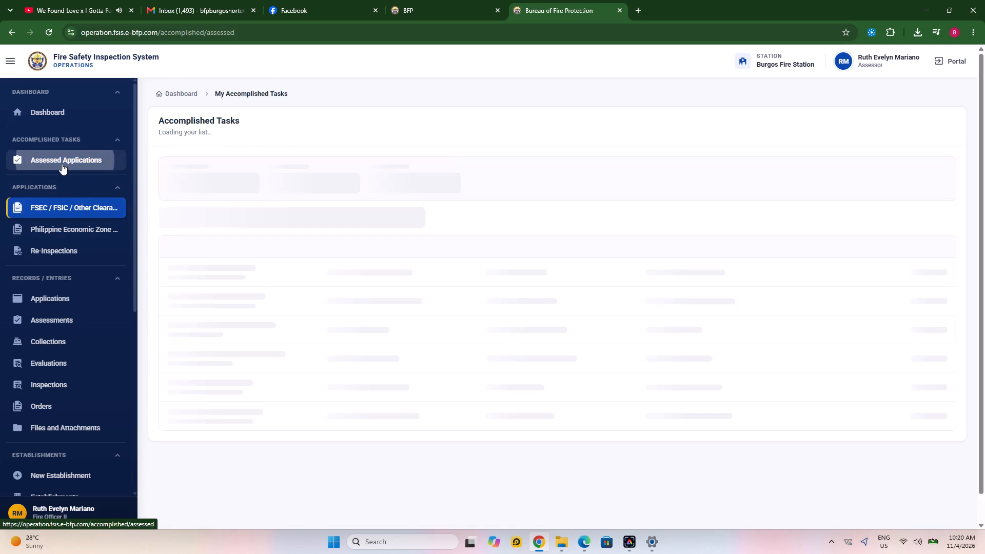
Open the Assessed Applications list under Accomplished Tasks in the Operations system and reload the page.
{"action": "left_click", "coordinate": [57, 126]}
{"action": "left_click", "coordinate": [62, 155]}
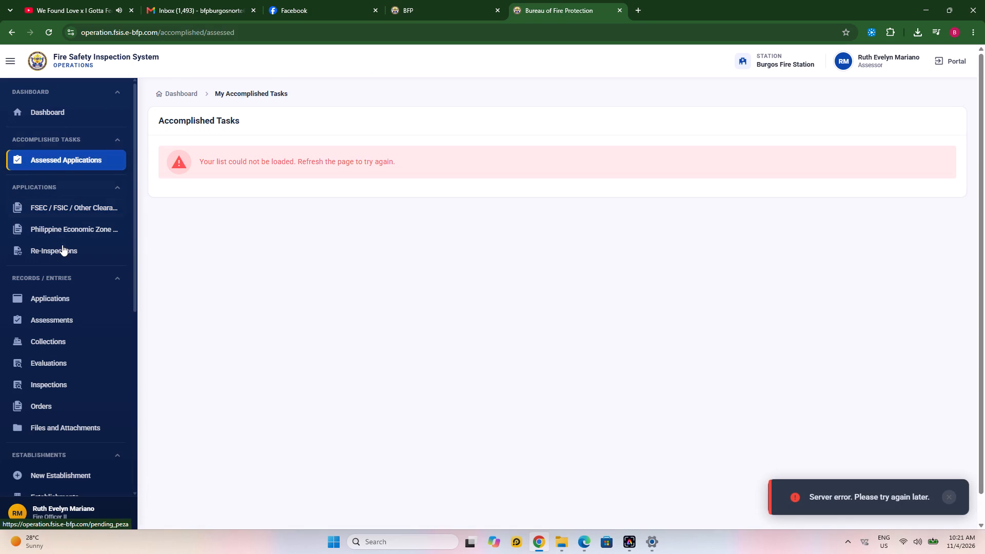
{"action": "left_click", "coordinate": [62, 245]}
{"action": "left_click", "coordinate": [57, 162]}
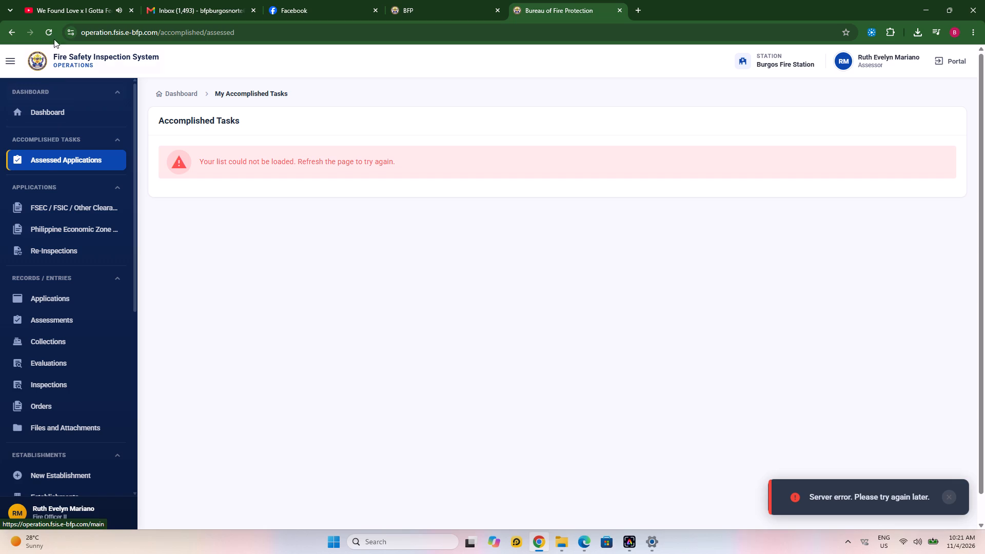
{"action": "left_click", "coordinate": [53, 23]}
{"action": "left_click", "coordinate": [52, 26]}
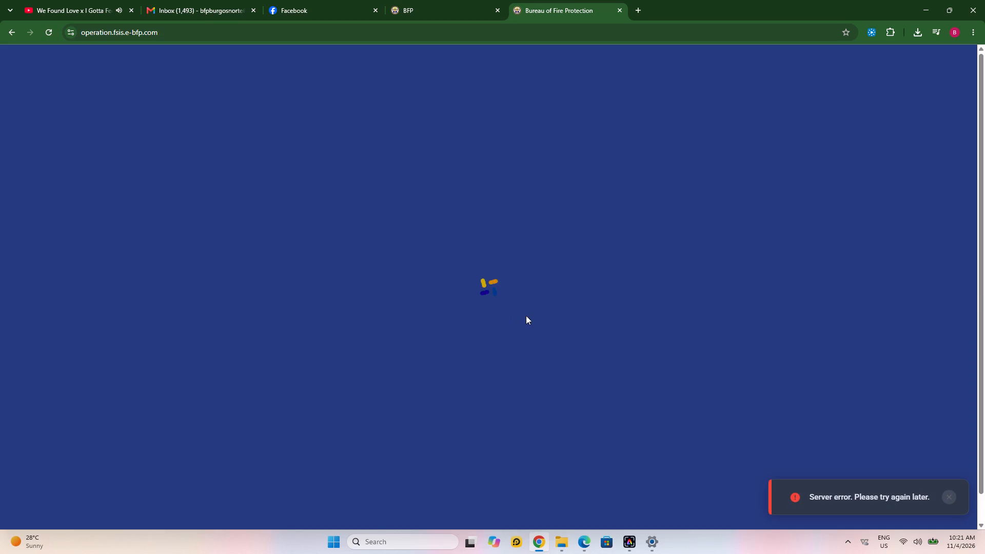
Return to the applicant portal and close the acknowledgement receipt preview.
{"action": "left_click", "coordinate": [430, 0]}
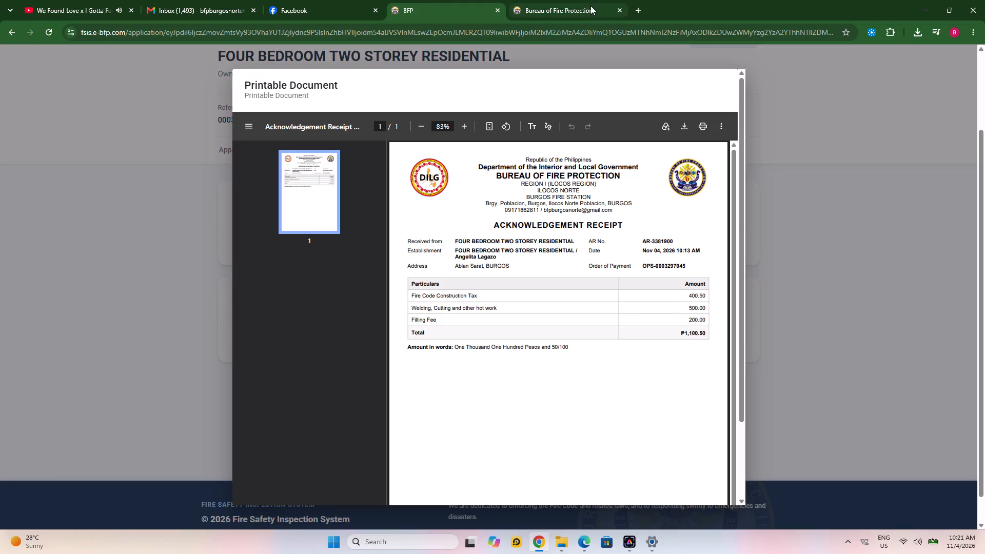
{"action": "left_click", "coordinate": [826, 133]}
Review the residential application's issued certificates, issued clearances, other attachments, payments and application details.
{"action": "scroll", "coordinate": [392, 199], "scroll_direction": "up", "scroll_amount": 1}
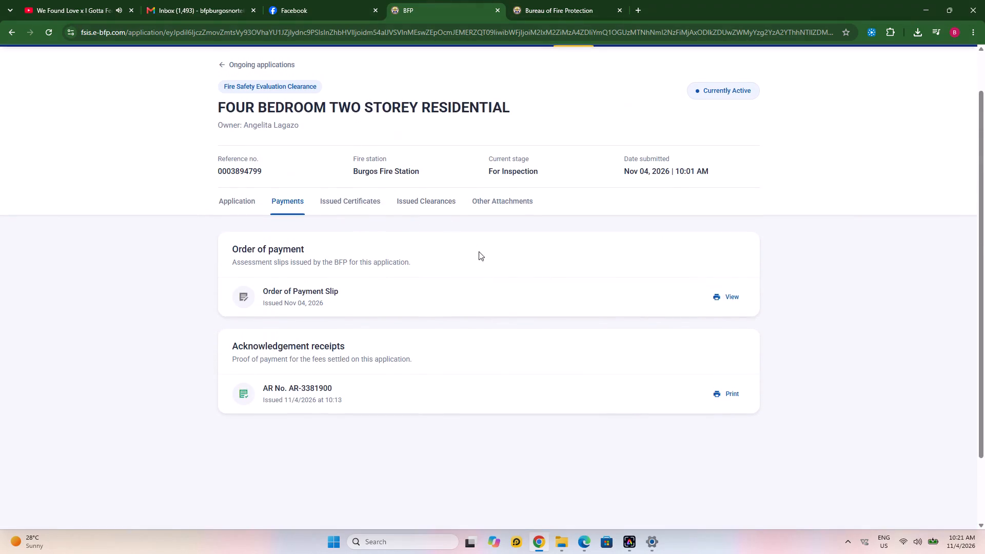
{"action": "scroll", "coordinate": [483, 270], "scroll_direction": "up", "scroll_amount": 3}
{"action": "scroll", "coordinate": [483, 274], "scroll_direction": "down", "scroll_amount": 1}
{"action": "left_click", "coordinate": [343, 196]}
{"action": "left_click", "coordinate": [422, 190]}
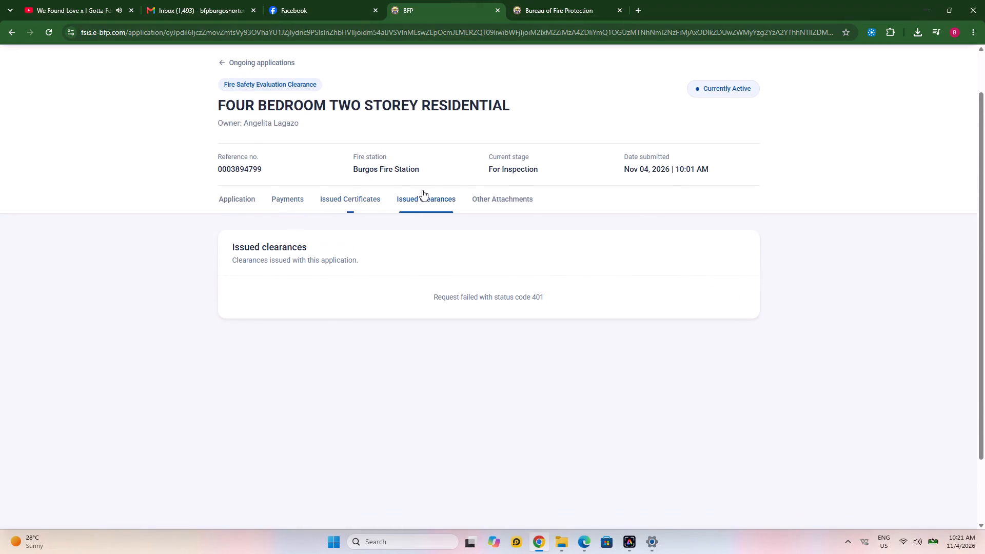
{"action": "left_click", "coordinate": [481, 192]}
{"action": "left_click", "coordinate": [268, 203]}
{"action": "left_click", "coordinate": [253, 200]}
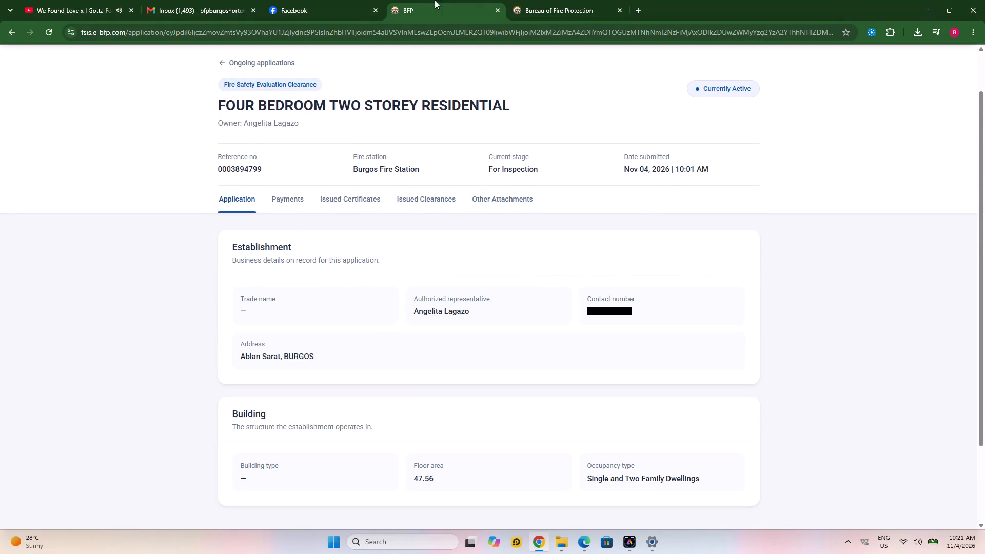
Re-enter the Fire Safety Inspection System operations site through the agency portal and view the pending FSEC / FSIC / Other Clearances applications.
{"action": "left_click", "coordinate": [555, 0]}
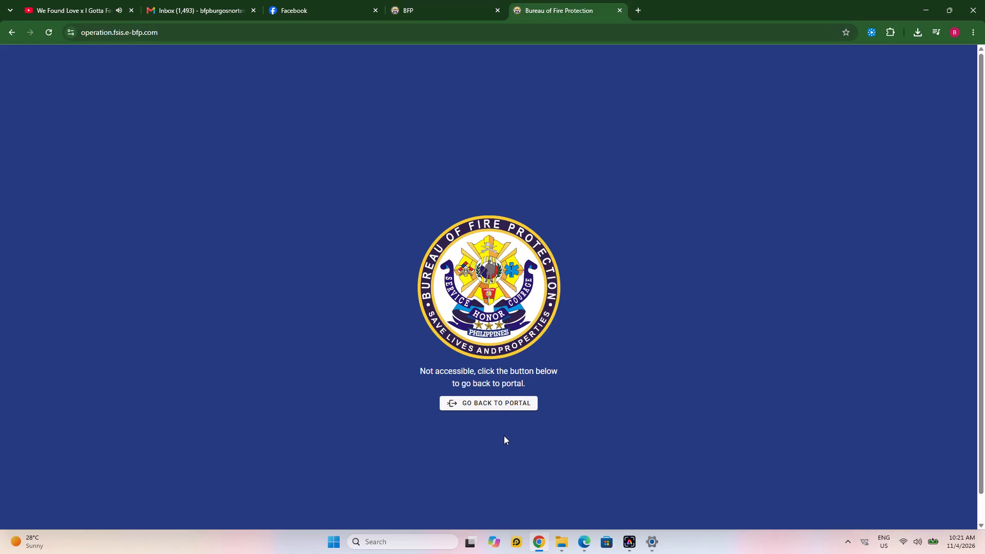
{"action": "left_click", "coordinate": [492, 403]}
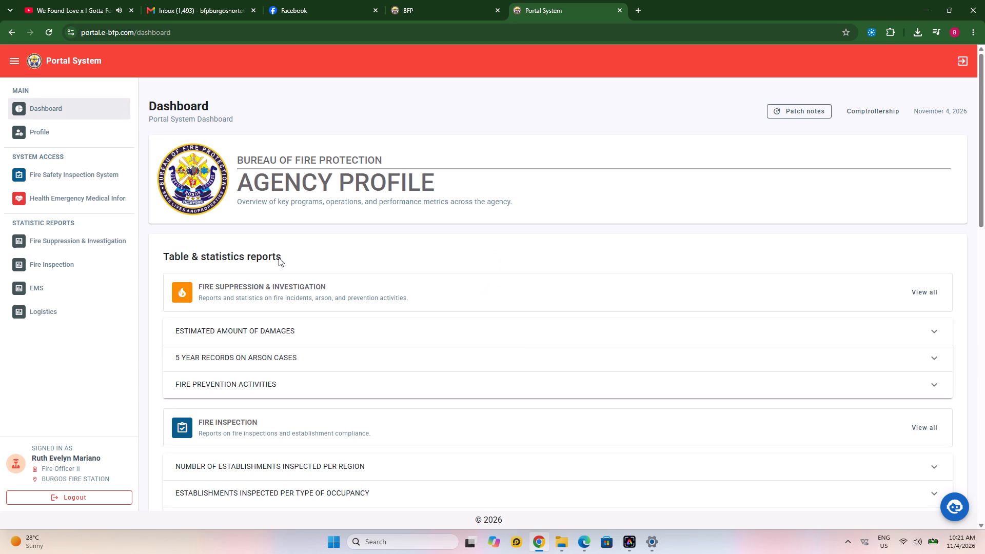
{"action": "left_click", "coordinate": [92, 168]}
{"action": "left_click", "coordinate": [565, 337]}
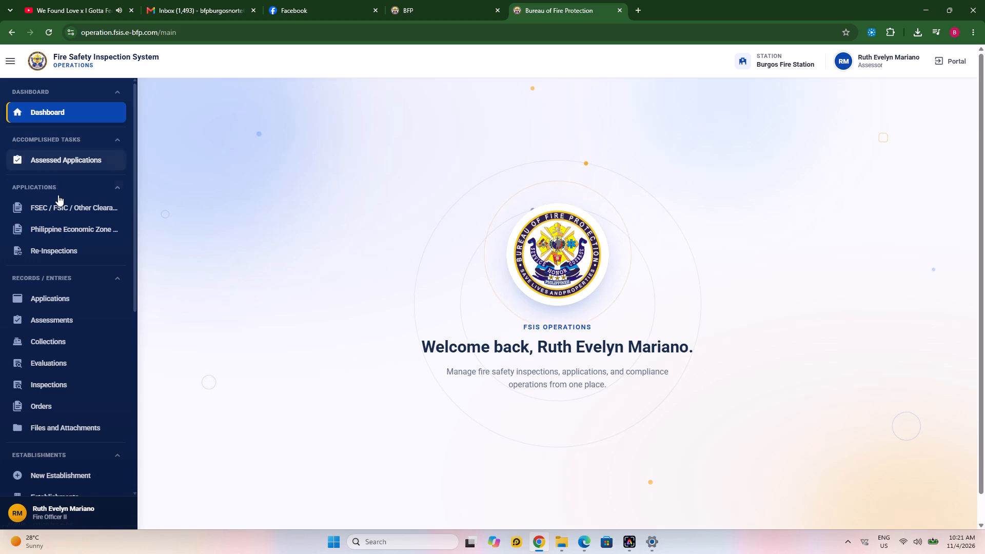
{"action": "left_click", "coordinate": [58, 203]}
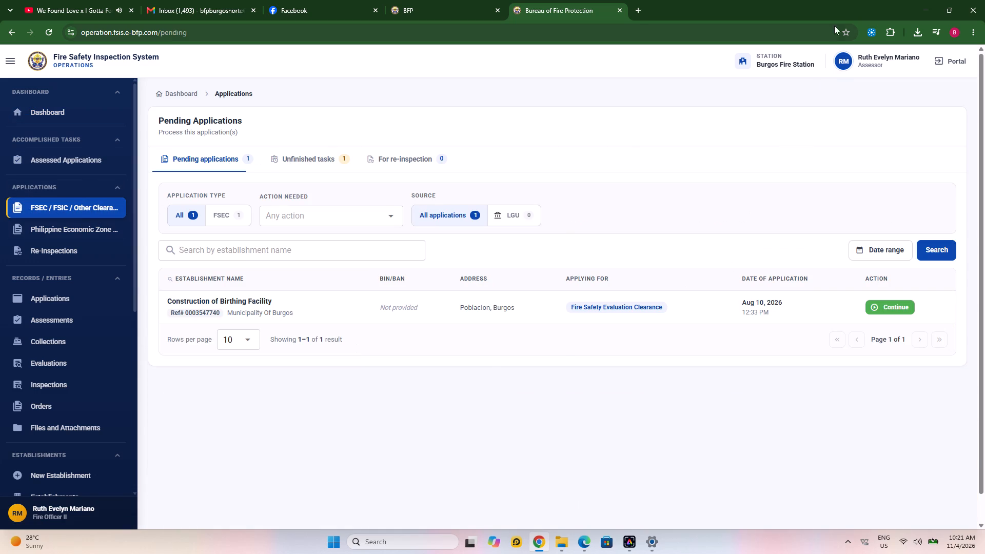
Leave the operations system and proceed back to the agency portal.
{"action": "left_click", "coordinate": [955, 61]}
{"action": "left_click", "coordinate": [585, 354]}
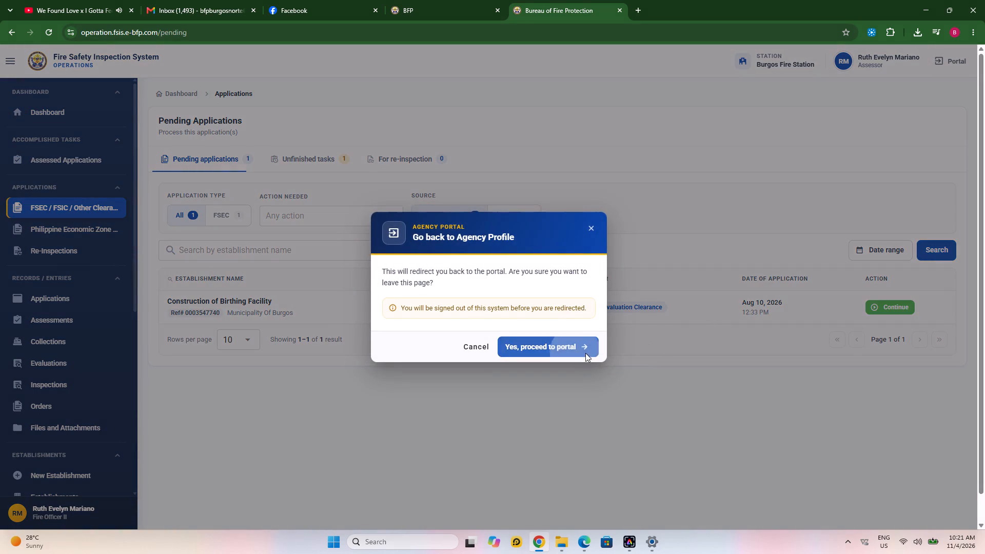
Switch to the applicant portal and check the ongoing and completed lists under My applications.
{"action": "left_click", "coordinate": [458, 0]}
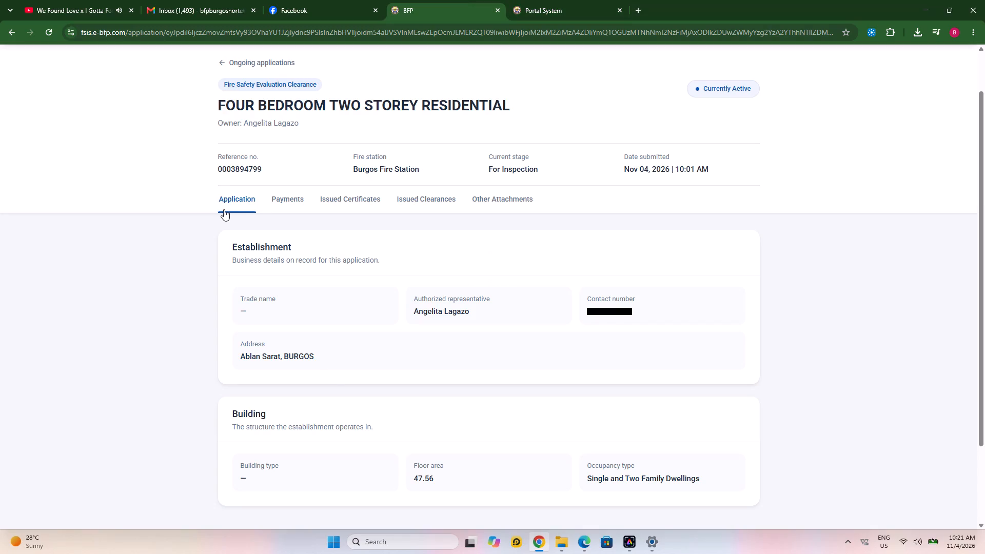
{"action": "left_click", "coordinate": [239, 62]}
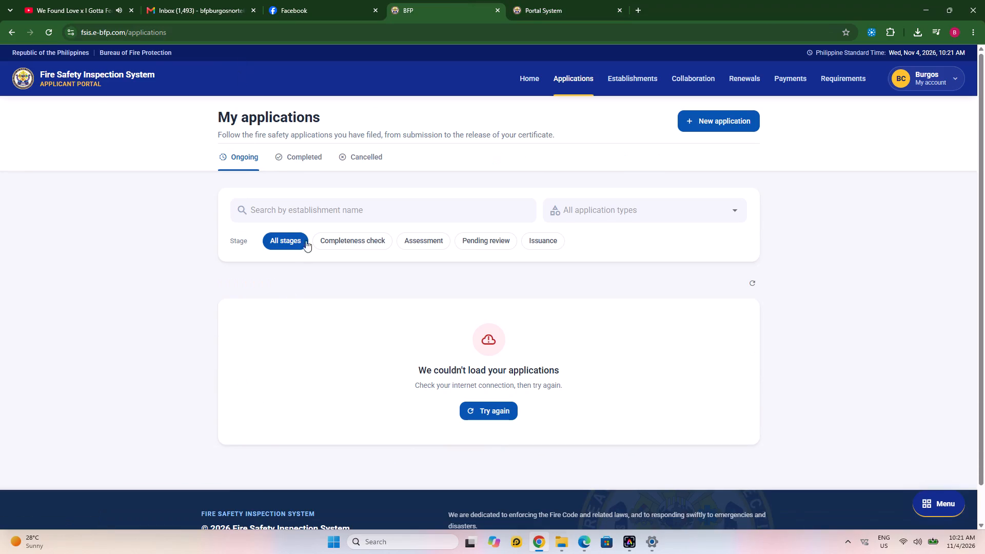
{"action": "left_click", "coordinate": [244, 153]}
{"action": "left_click", "coordinate": [278, 154]}
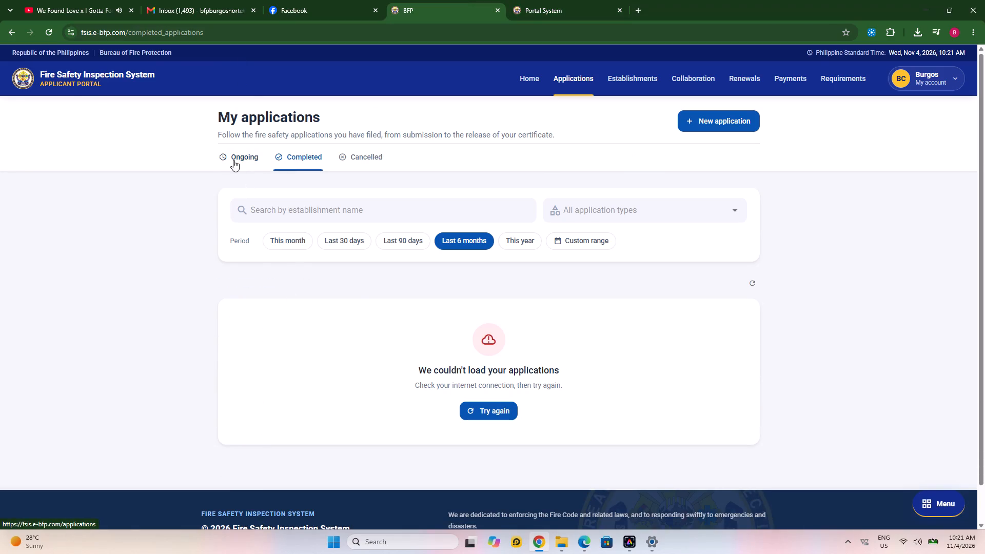
{"action": "left_click", "coordinate": [233, 160]}
Sign in to the applicant portal again and reopen the ongoing FOUR BEDROOM TWO STOREY RESIDENTIAL application to view its establishment and building details.
{"action": "left_click", "coordinate": [68, 79]}
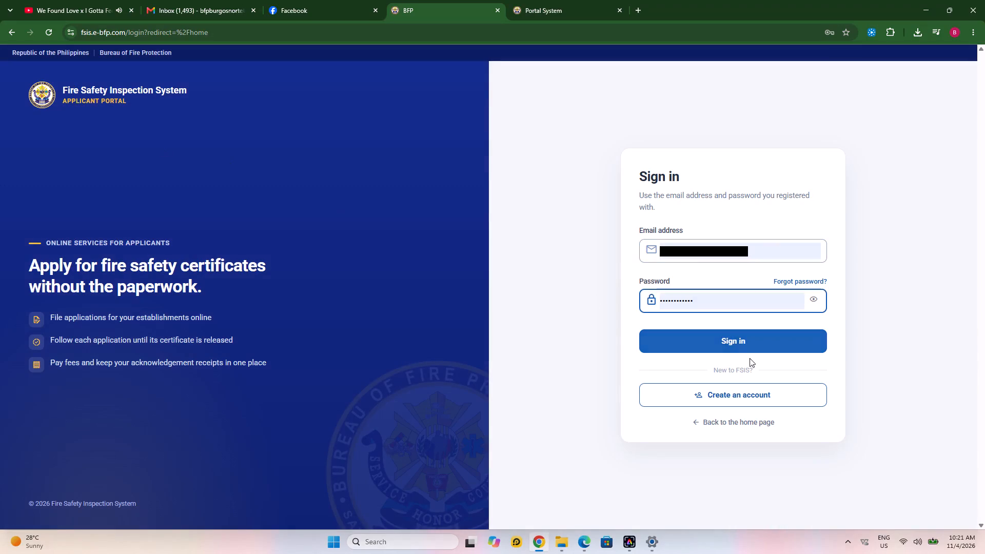
{"action": "left_click", "coordinate": [743, 349]}
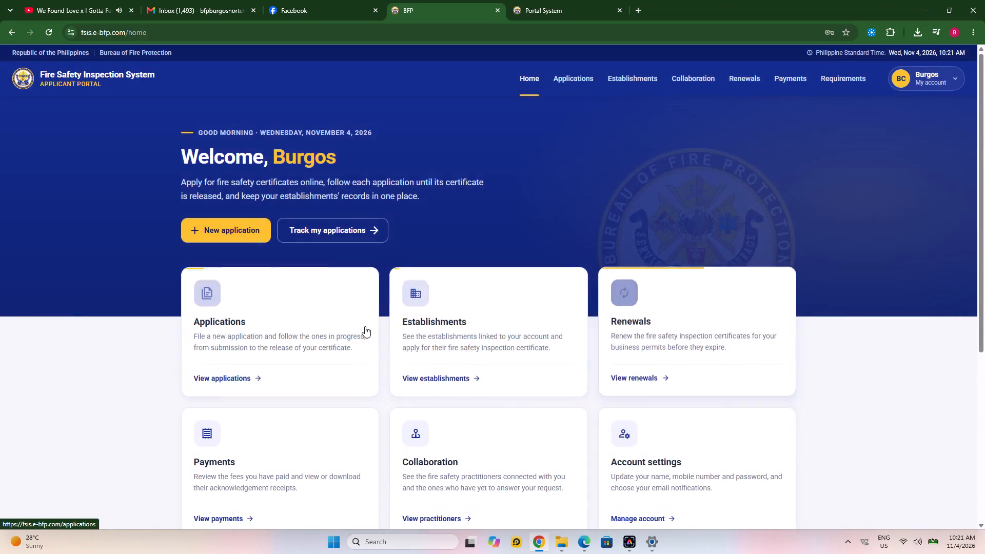
{"action": "left_click", "coordinate": [360, 330]}
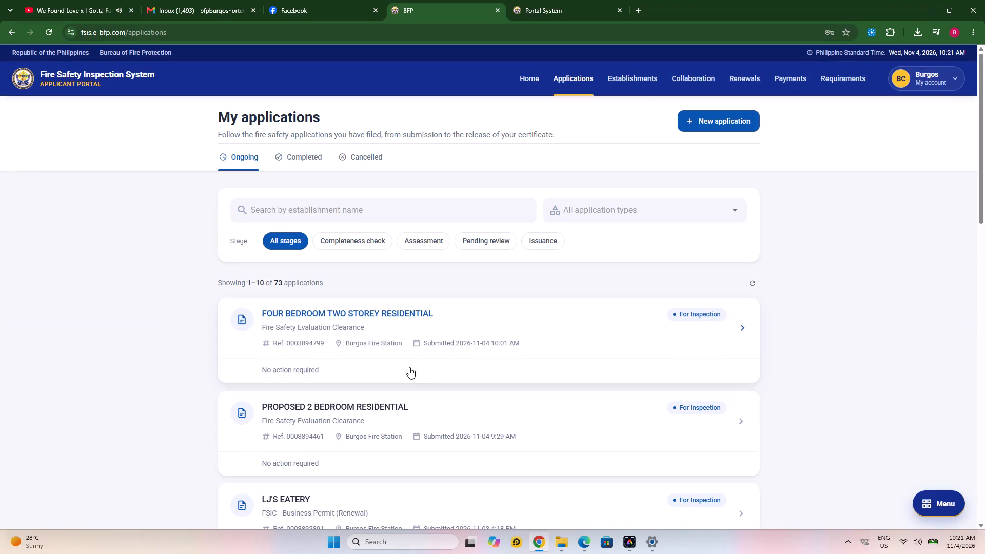
{"action": "left_click", "coordinate": [708, 345]}
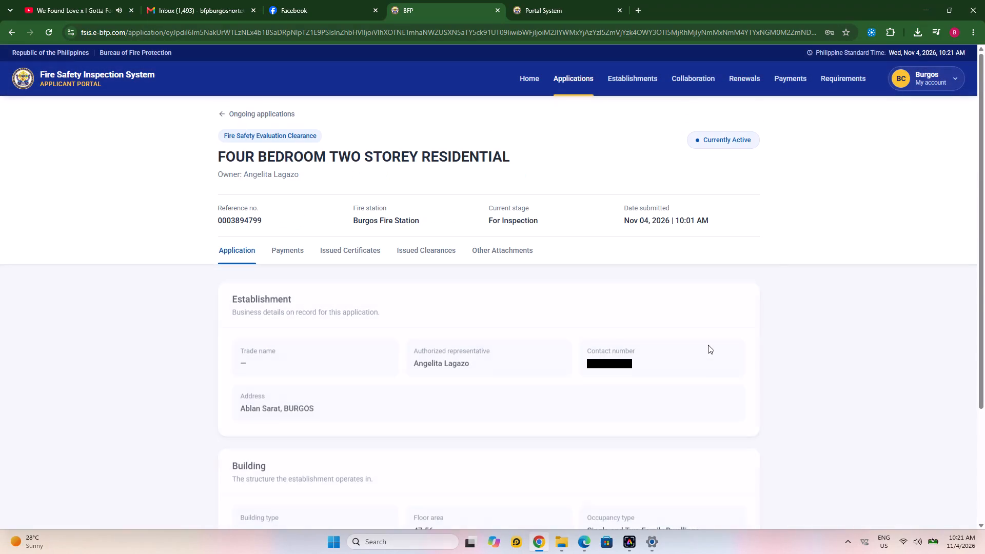
{"action": "scroll", "coordinate": [688, 348], "scroll_direction": "up", "scroll_amount": 1}
{"action": "scroll", "coordinate": [688, 348], "scroll_direction": "down", "scroll_amount": 1}
{"action": "scroll", "coordinate": [688, 348], "scroll_direction": "up", "scroll_amount": 1}
{"action": "scroll", "coordinate": [688, 348], "scroll_direction": "down", "scroll_amount": 3}
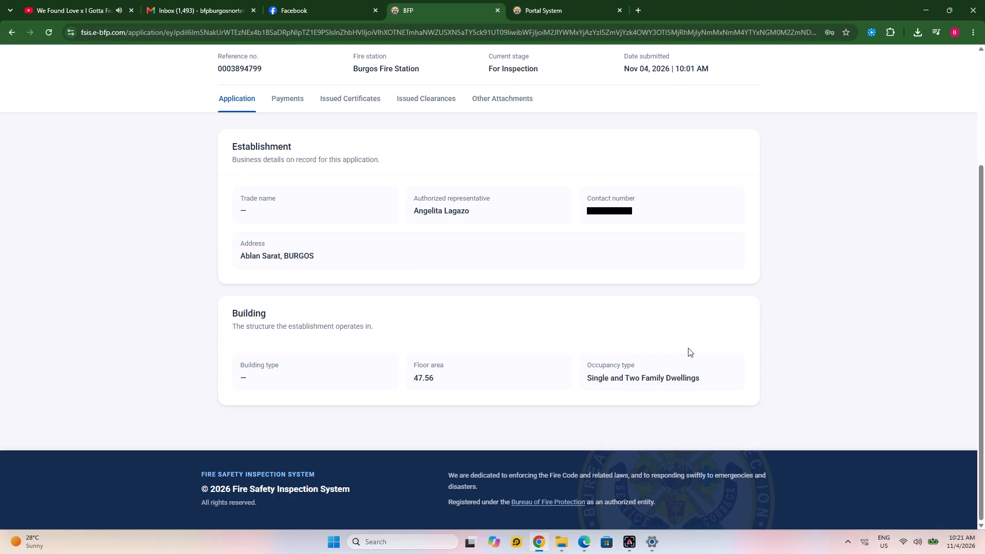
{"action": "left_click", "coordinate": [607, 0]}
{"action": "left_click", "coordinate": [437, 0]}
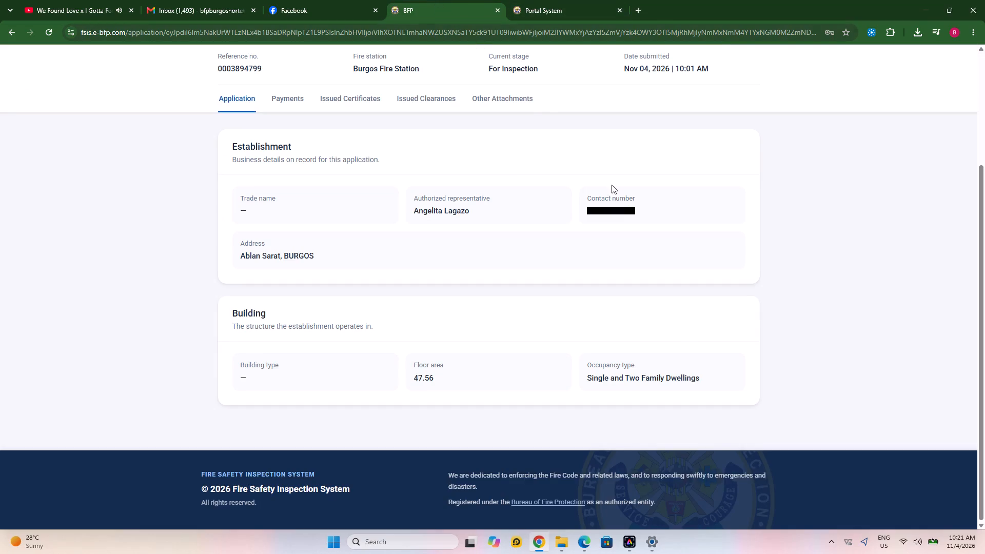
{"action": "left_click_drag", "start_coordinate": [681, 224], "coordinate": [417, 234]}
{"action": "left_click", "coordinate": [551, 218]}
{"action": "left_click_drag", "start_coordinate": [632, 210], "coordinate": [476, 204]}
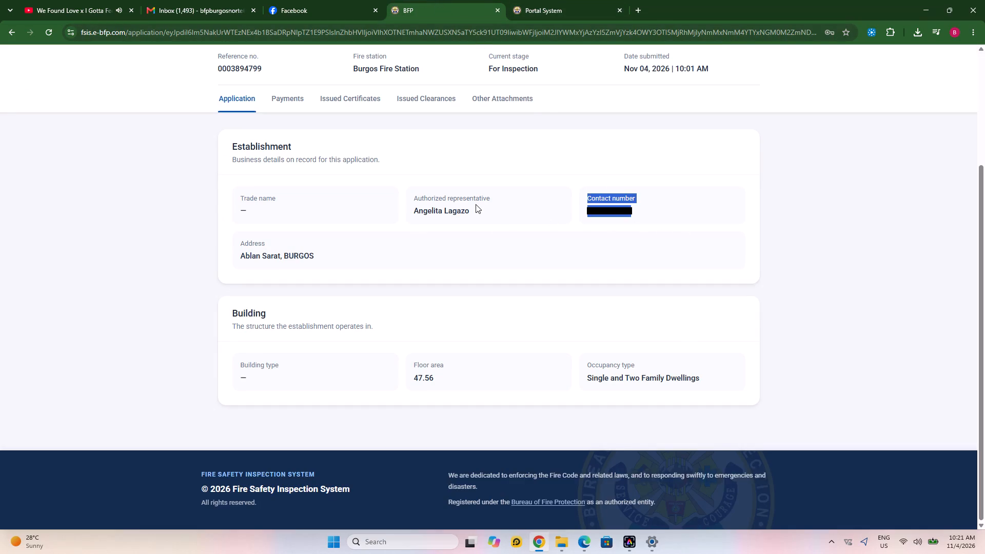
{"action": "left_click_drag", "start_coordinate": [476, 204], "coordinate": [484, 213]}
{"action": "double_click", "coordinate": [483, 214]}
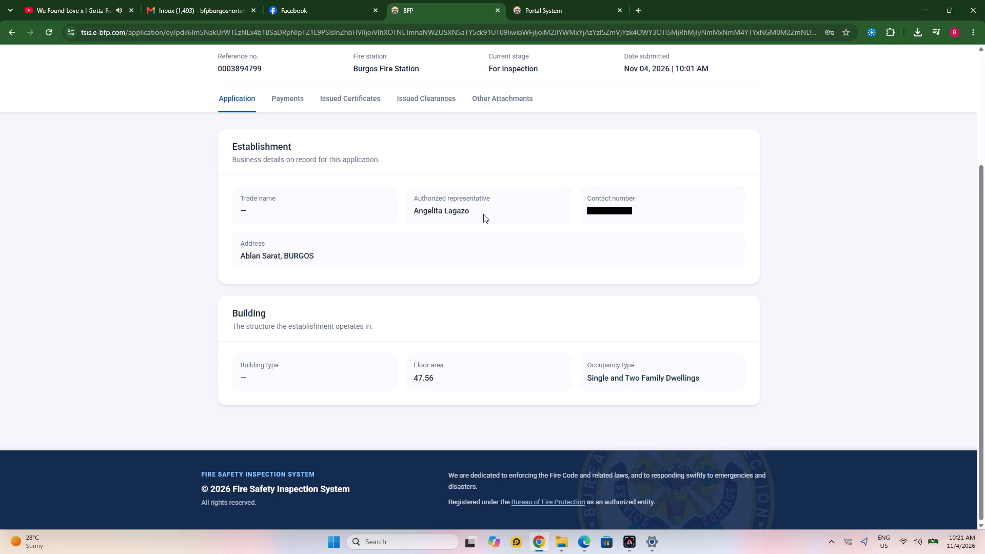